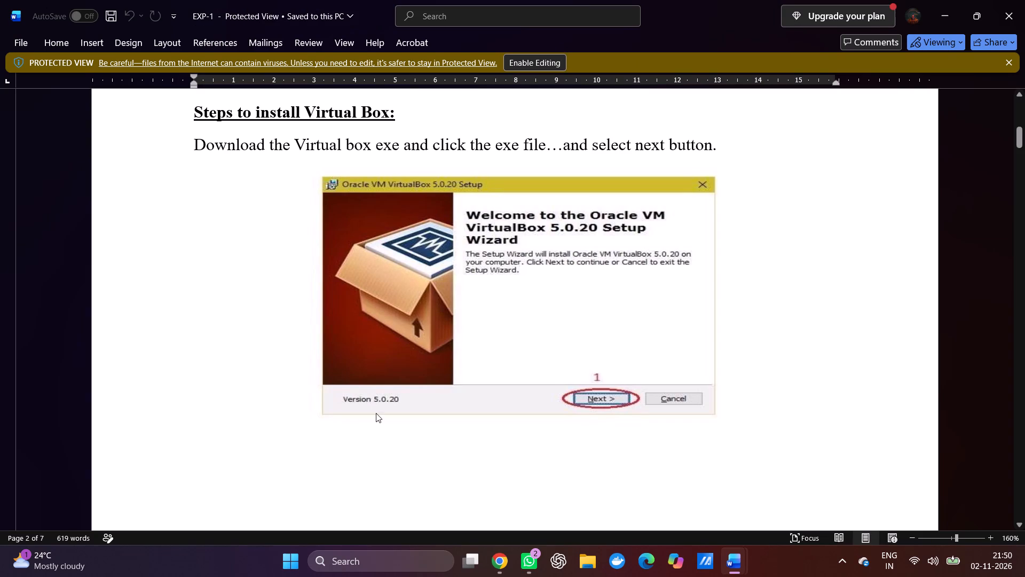
Copy the VirtualBox setup welcome screenshot, marked 1, from EXP-1 into the blank New Microsoft Word Document.
{"action": "scroll", "coordinate": [376, 413], "scroll_direction": "down", "scroll_amount": 11}
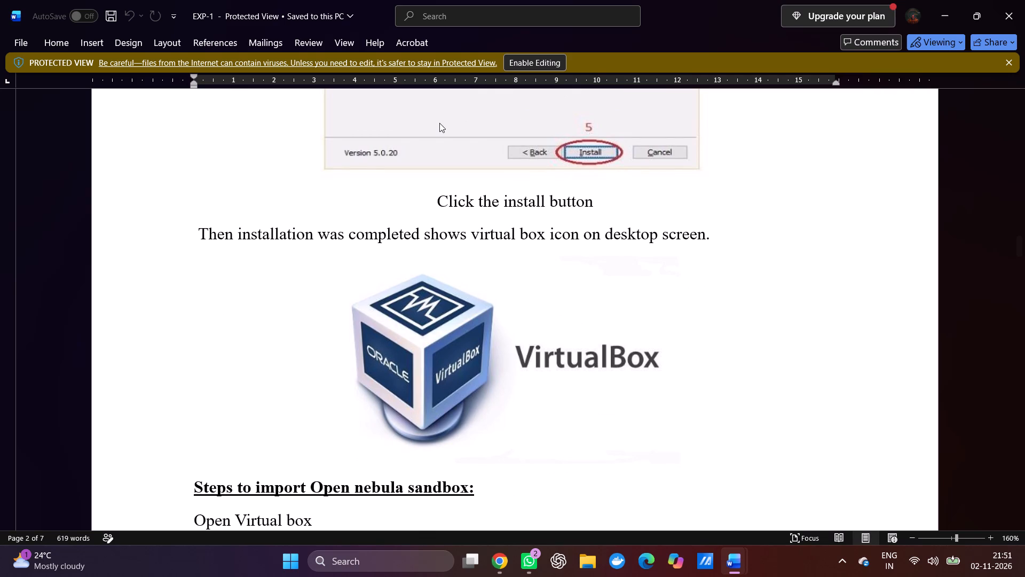
{"action": "scroll", "coordinate": [359, 336], "scroll_direction": "up", "scroll_amount": 12}
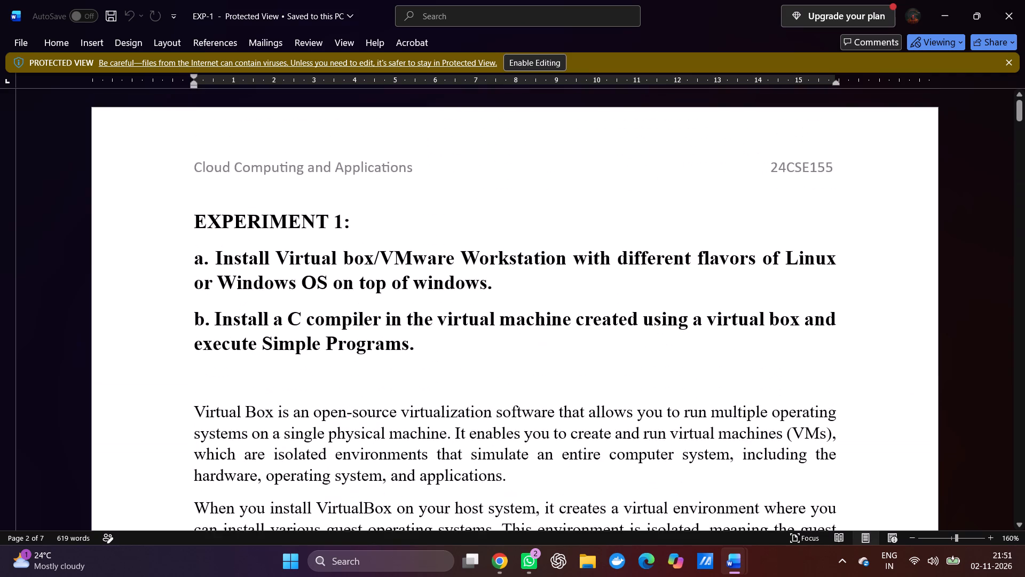
{"action": "scroll", "coordinate": [359, 336], "scroll_direction": "down", "scroll_amount": 4}
{"action": "left_click", "coordinate": [435, 297]}
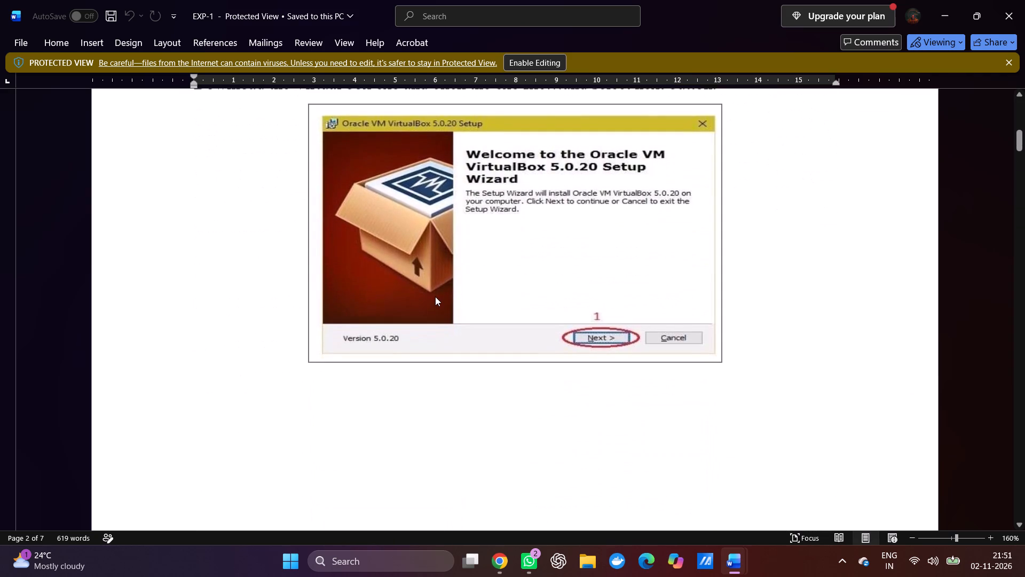
{"action": "key", "text": "ctrl+c"}
{"action": "key", "text": "alt+Tab"}
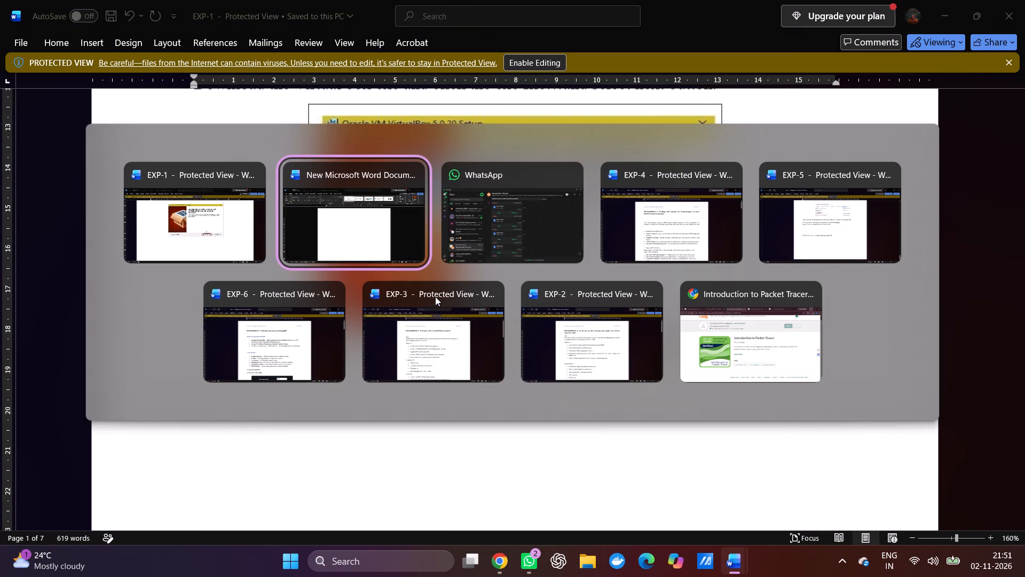
{"action": "key", "text": "ctrl+v"}
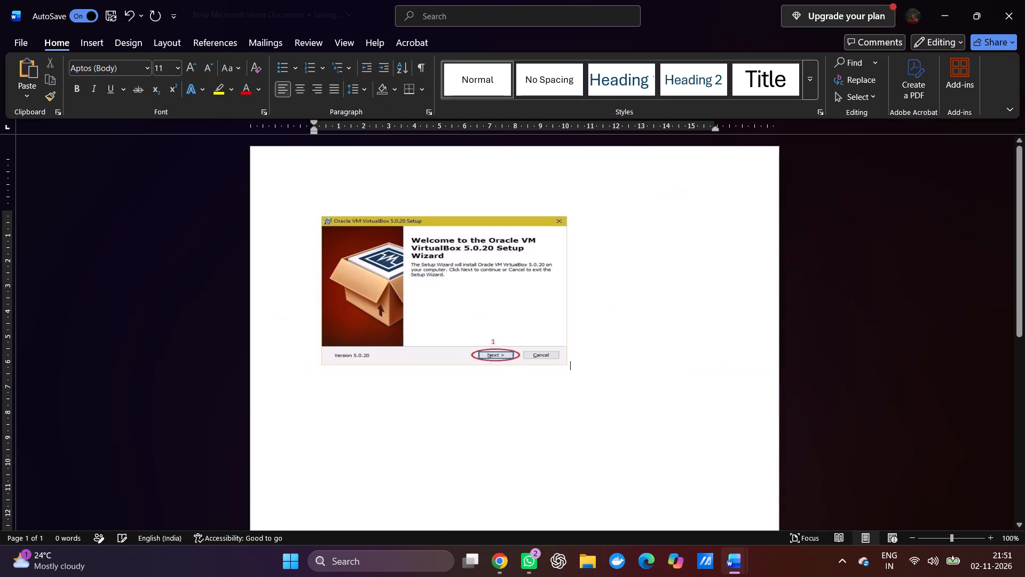
Copy the Custom Setup feature-tree screenshot, marked 2, from EXP-1 into the new document after the welcome image.
{"action": "key", "text": "alt+Tab"}
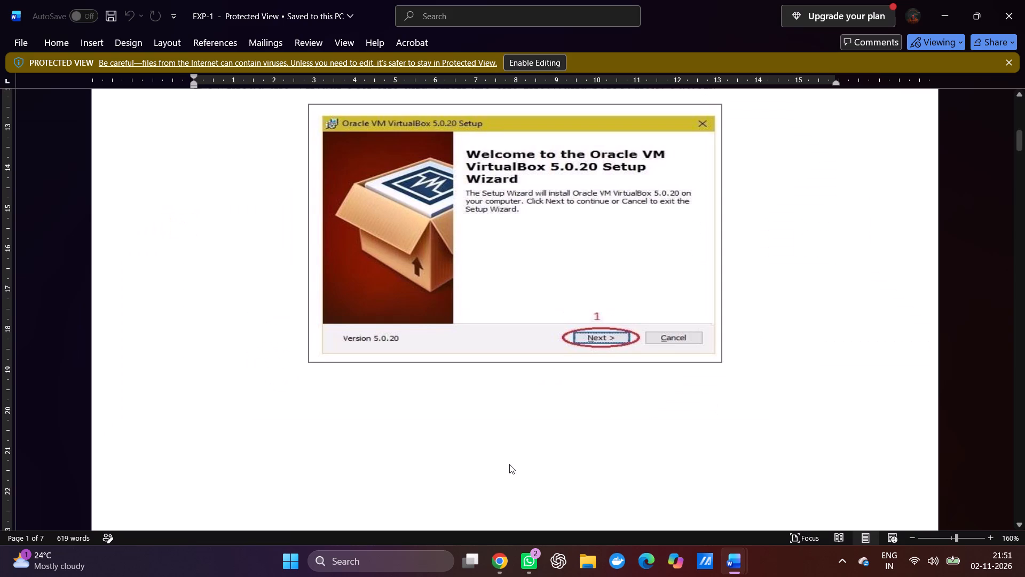
{"action": "scroll", "coordinate": [509, 464], "scroll_direction": "down", "scroll_amount": 5}
{"action": "left_click", "coordinate": [509, 464]}
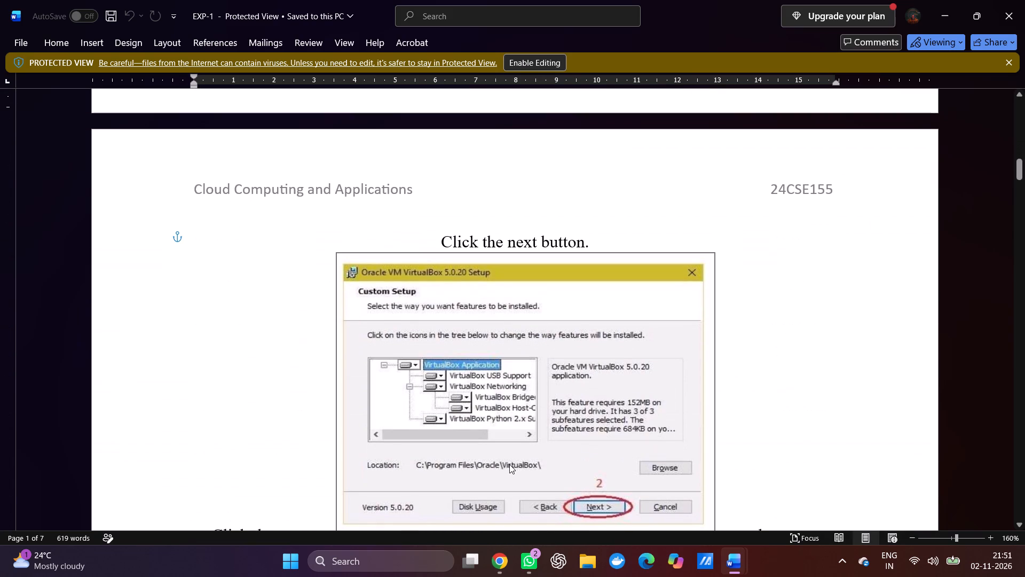
{"action": "key", "text": "ctrl+c"}
{"action": "key", "text": "alt+Tab"}
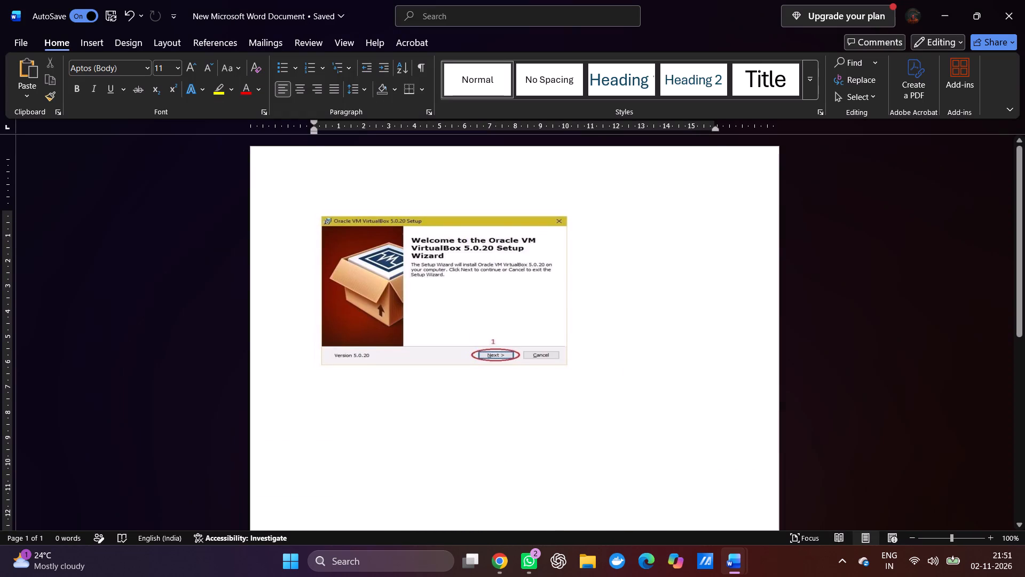
{"action": "key", "text": "ctrl+v"}
Copy the Custom Setup shortcut-options screenshot, marked 3, from EXP-1 into the new document after the feature-tree image.
{"action": "key", "text": "alt+Tab"}
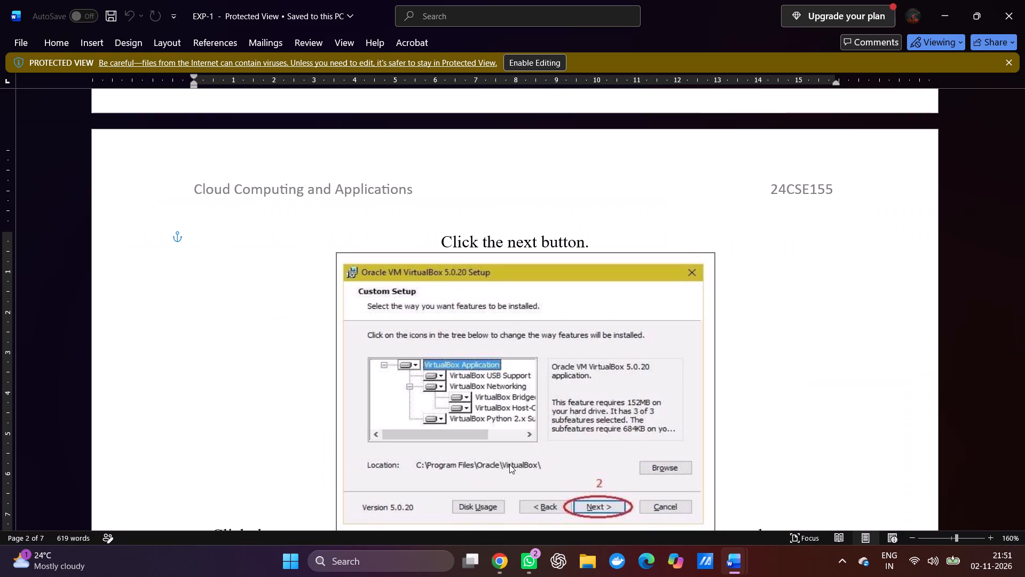
{"action": "scroll", "coordinate": [509, 464], "scroll_direction": "down", "scroll_amount": 2}
{"action": "left_click", "coordinate": [506, 372]}
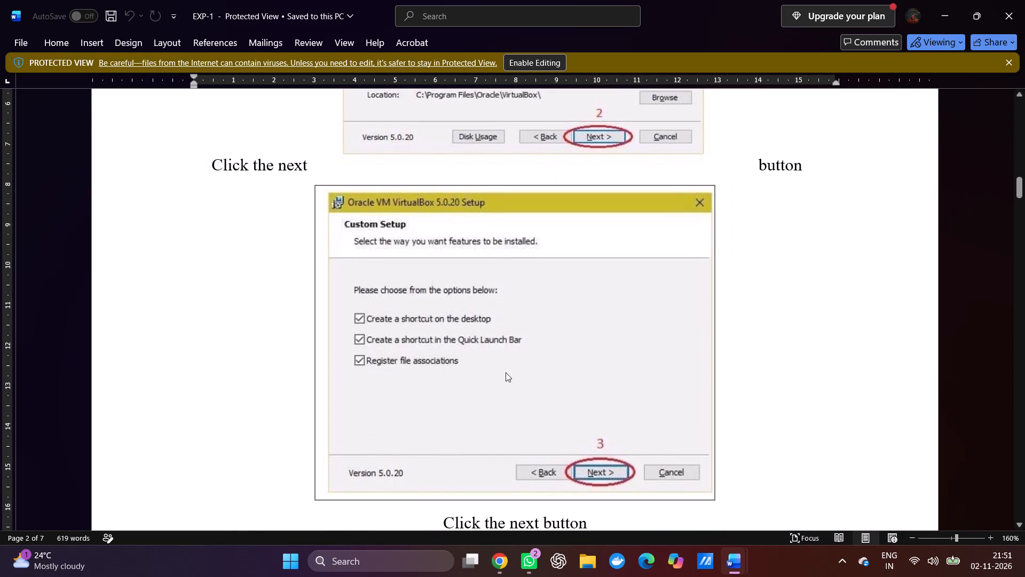
{"action": "key", "text": "ctrl+c"}
{"action": "key", "text": "alt+Tab"}
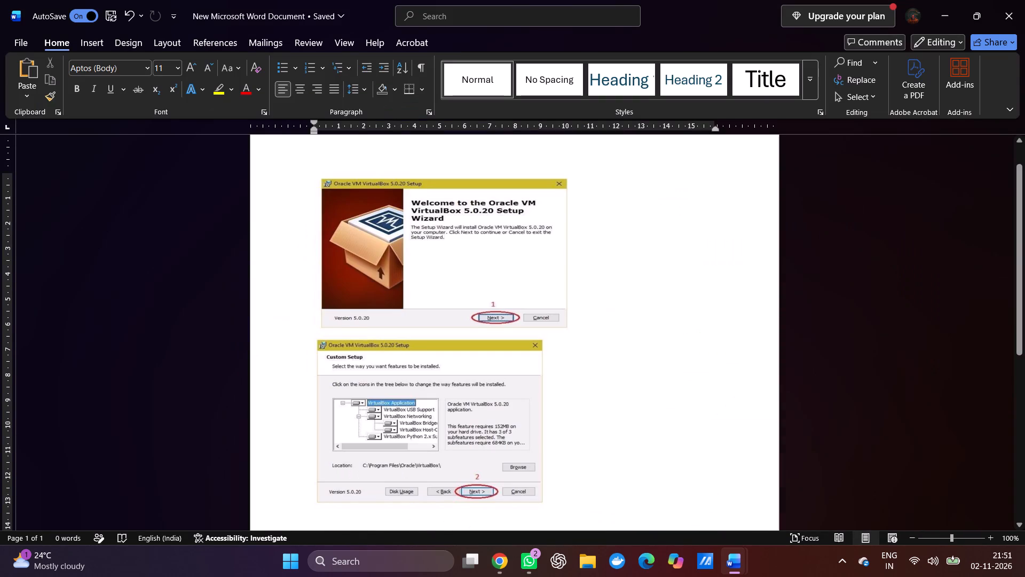
{"action": "key", "text": "ctrl+v"}
Copy the Network Interfaces warning screenshot, marked 4, from EXP-1 into the new document after the shortcut-options image.
{"action": "scroll", "coordinate": [506, 372], "scroll_direction": "down", "scroll_amount": 1}
{"action": "key", "text": "alt+Tab"}
{"action": "scroll", "coordinate": [506, 372], "scroll_direction": "down", "scroll_amount": 1}
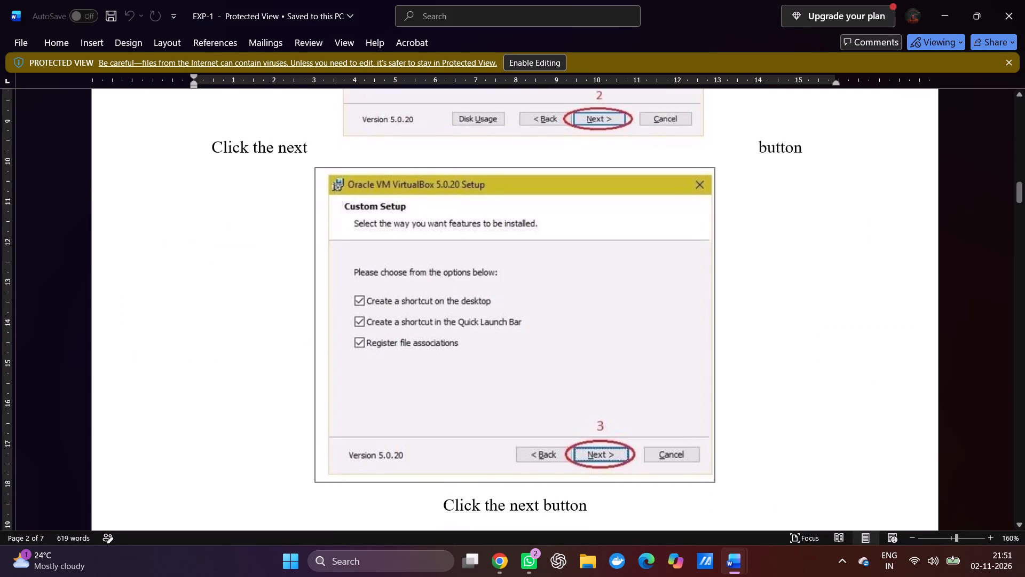
{"action": "scroll", "coordinate": [506, 372], "scroll_direction": "down", "scroll_amount": 1}
{"action": "left_click", "coordinate": [506, 372]}
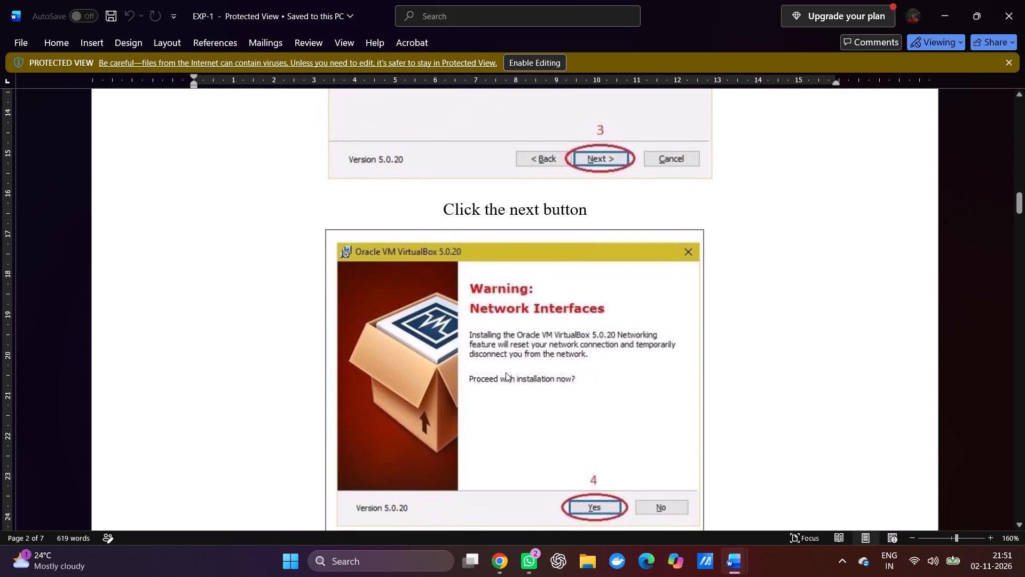
{"action": "key", "text": "ctrl+c"}
{"action": "key", "text": "alt+Tab"}
{"action": "key", "text": "ctrl+v"}
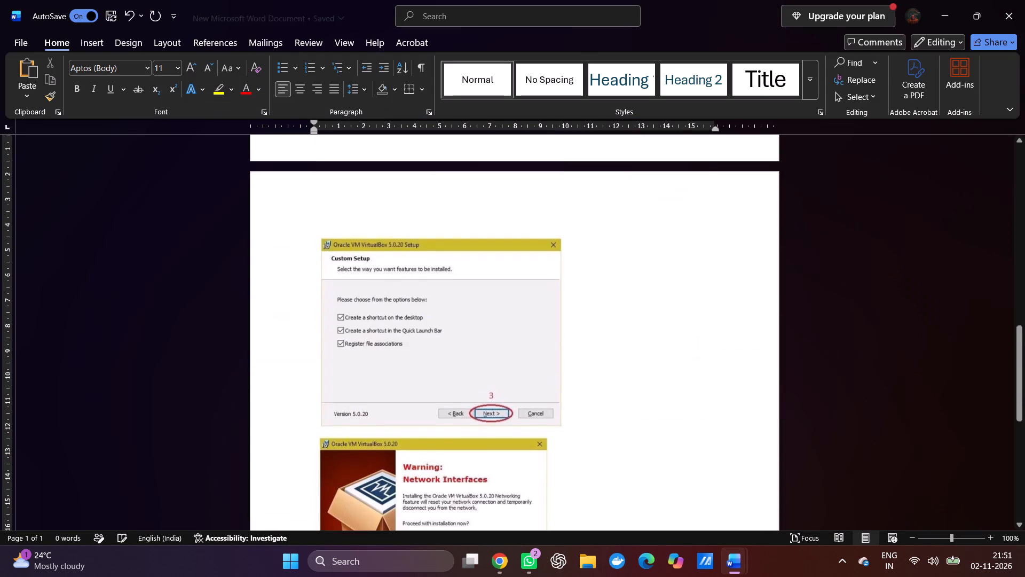
Copy the Ready to Install screenshot, marked 5, from EXP-1 into the new document after the Network Interfaces warning image.
{"action": "key", "text": "alt+Tab"}
{"action": "scroll", "coordinate": [506, 372], "scroll_direction": "down", "scroll_amount": 2}
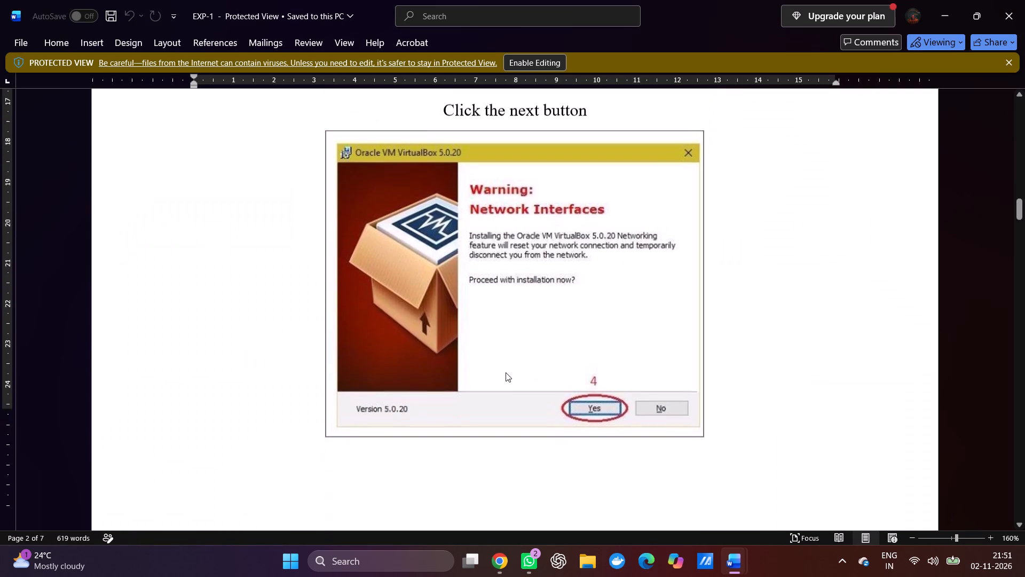
{"action": "scroll", "coordinate": [506, 372], "scroll_direction": "down", "scroll_amount": 3}
{"action": "left_click", "coordinate": [506, 372]}
{"action": "key", "text": "ctrl+c"}
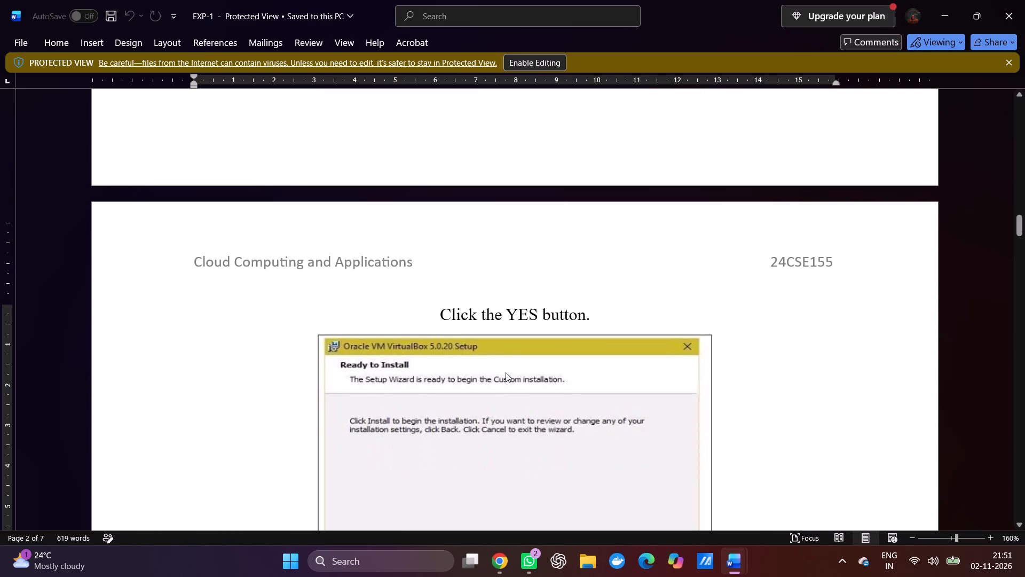
{"action": "key", "text": "alt+Tab"}
{"action": "key", "text": "ctrl+v"}
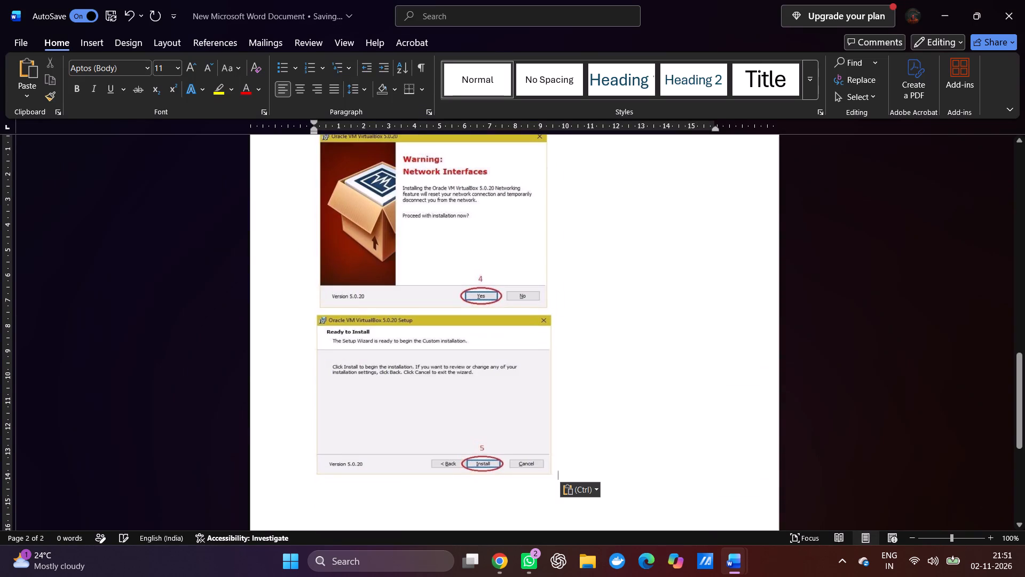
Copy the VirtualBox logo image from EXP-1 into the new document after the Ready to Install image.
{"action": "key", "text": "alt+Tab"}
{"action": "scroll", "coordinate": [506, 372], "scroll_direction": "down", "scroll_amount": 3}
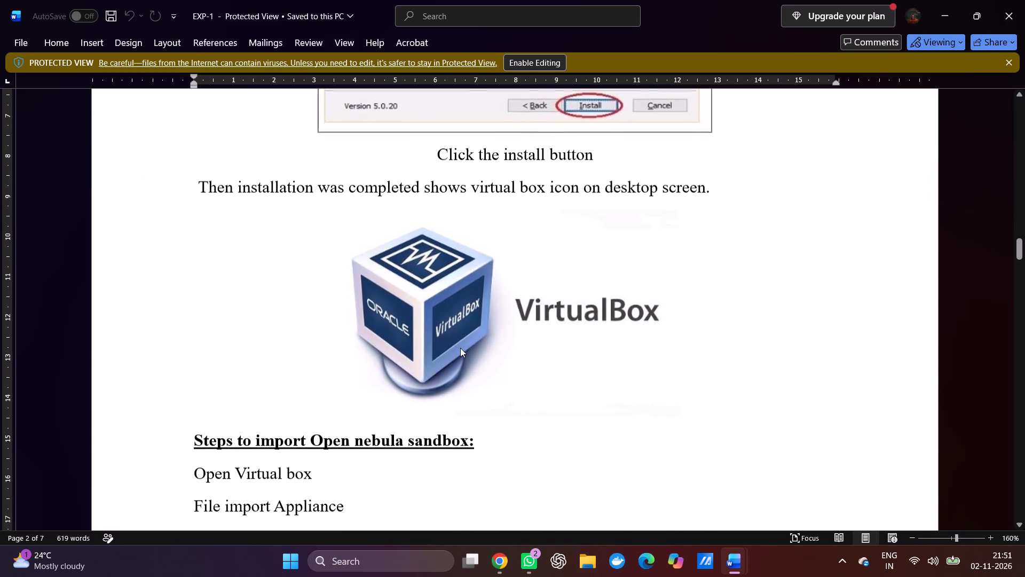
{"action": "left_click", "coordinate": [460, 348]}
{"action": "key", "text": "ctrl+c"}
{"action": "key", "text": "alt+Tab"}
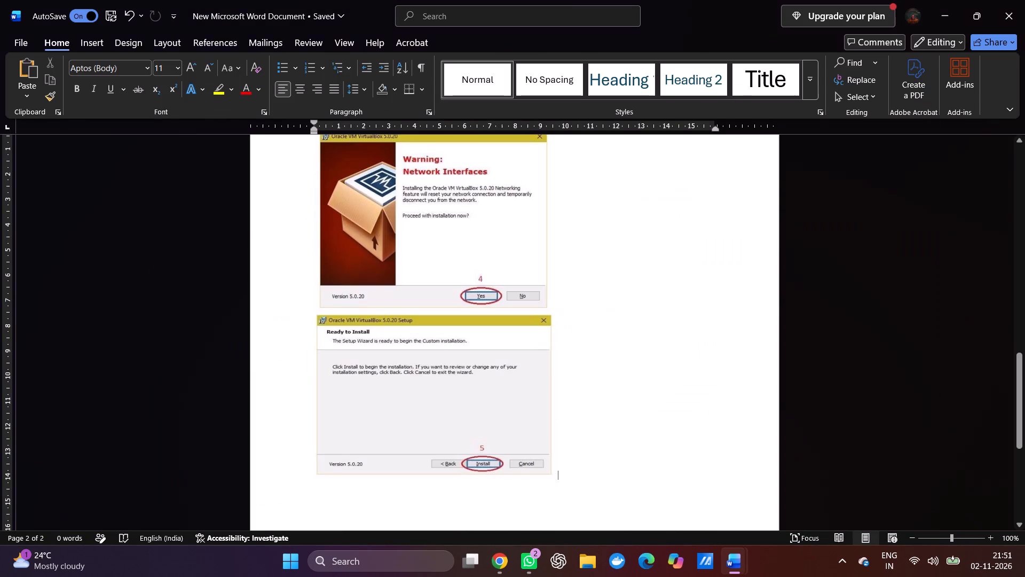
{"action": "key", "text": "ctrl+v"}
Copy the VirtualBox Manager screenshot with the open File menu from EXP-1 into the new document after the logo.
{"action": "key", "text": "alt+Tab"}
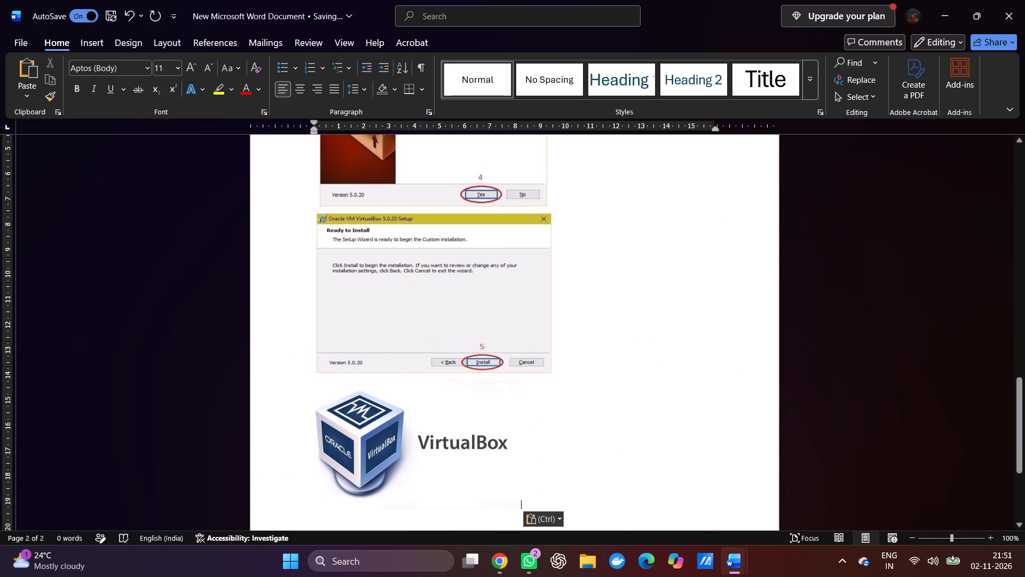
{"action": "scroll", "coordinate": [460, 348], "scroll_direction": "down", "scroll_amount": 6}
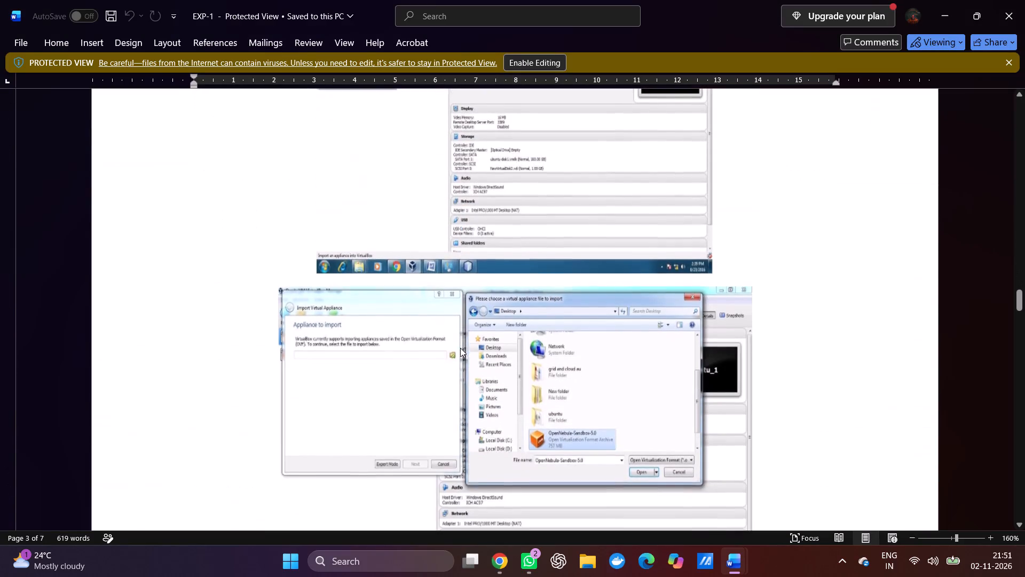
{"action": "left_click", "coordinate": [470, 249]}
{"action": "key", "text": "ctrl+c"}
{"action": "key", "text": "alt+Tab"}
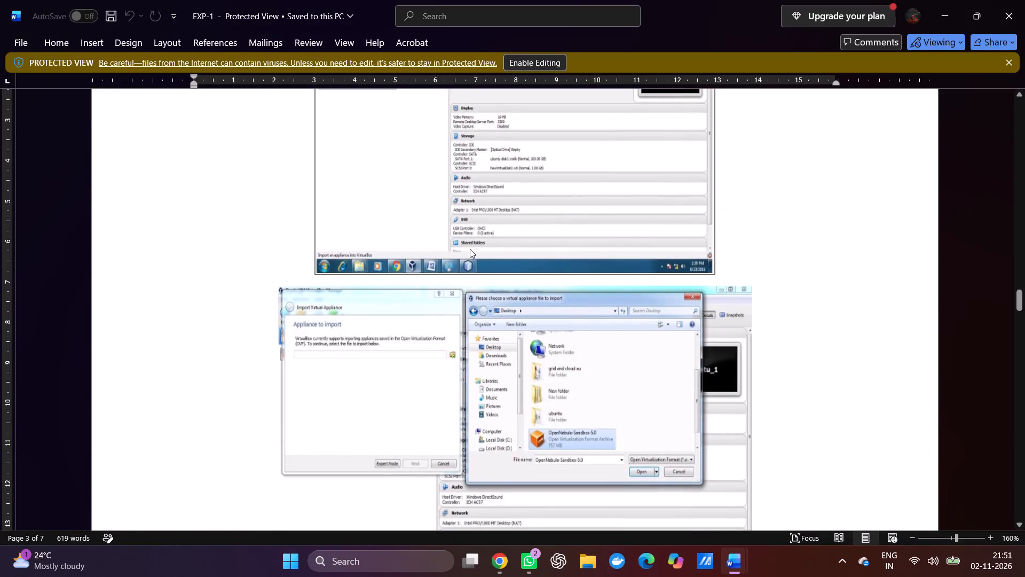
{"action": "key", "text": "ctrl+v"}
Copy the Import Virtual Appliance screenshot with OpenNebula-Sandbox-5.0 selected from EXP-1 into the new document after the VirtualBox Manager image.
{"action": "key", "text": "alt+Tab"}
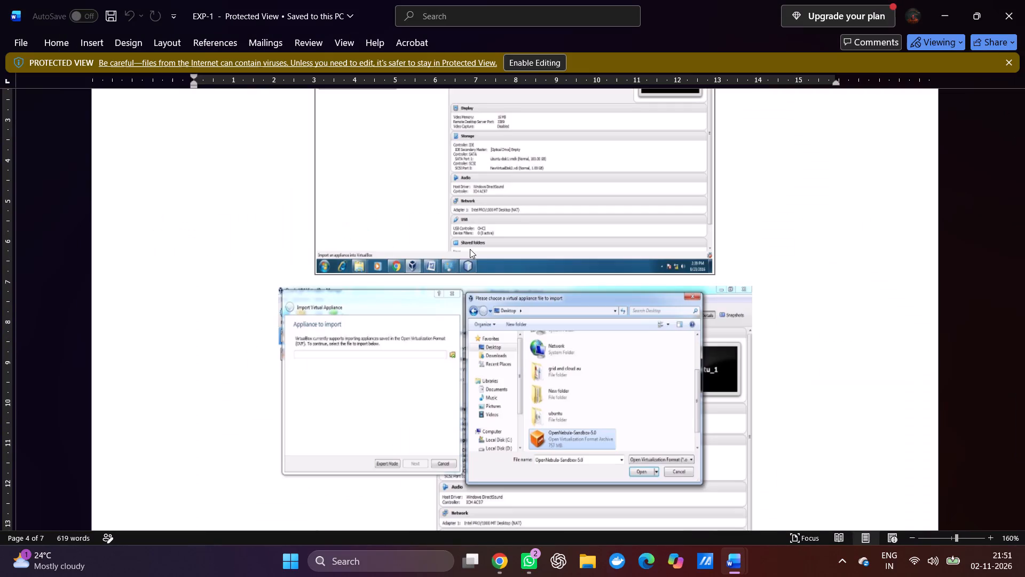
{"action": "left_click", "coordinate": [513, 357]}
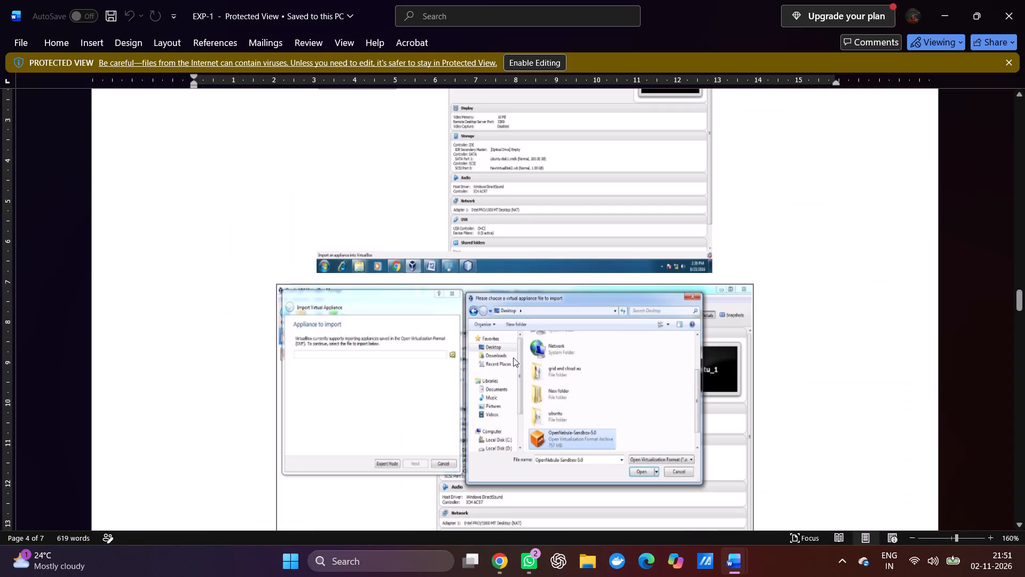
{"action": "key", "text": "ctrl+c"}
{"action": "key", "text": "alt+Tab"}
{"action": "key", "text": "ctrl+v"}
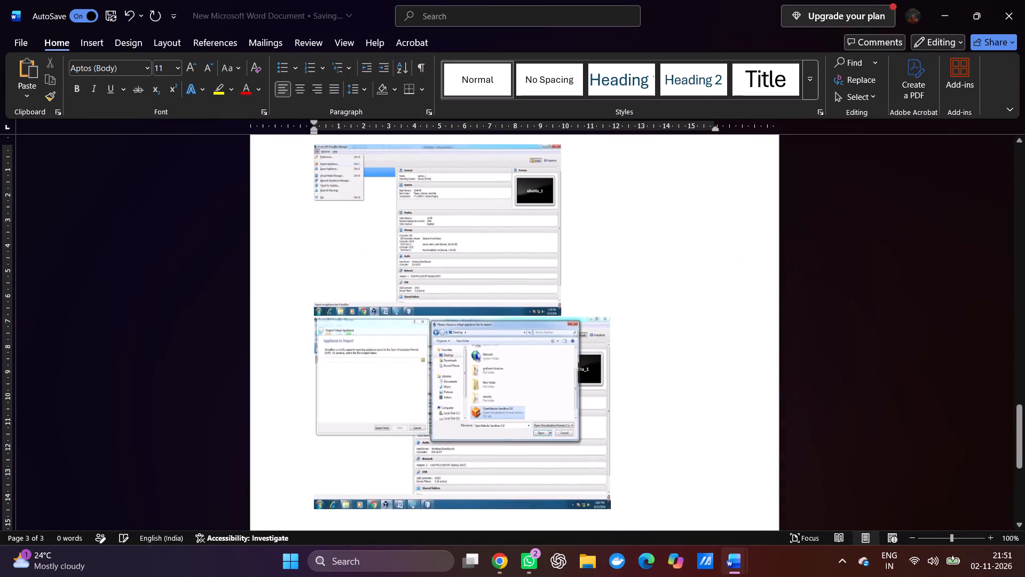
Copy the OpenNebula-Sandbox-5.0 console login screenshot from EXP-1 into the new document after the appliance import image.
{"action": "key", "text": "alt+Tab"}
{"action": "scroll", "coordinate": [513, 357], "scroll_direction": "down", "scroll_amount": 3}
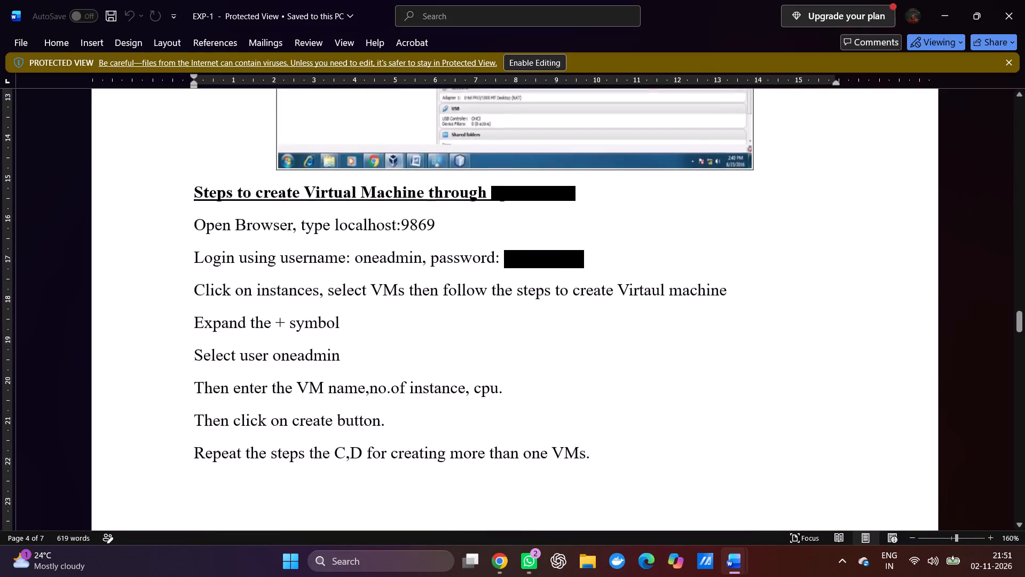
{"action": "scroll", "coordinate": [513, 357], "scroll_direction": "down", "scroll_amount": 4}
{"action": "left_click", "coordinate": [513, 357]}
{"action": "key", "text": "ctrl+c"}
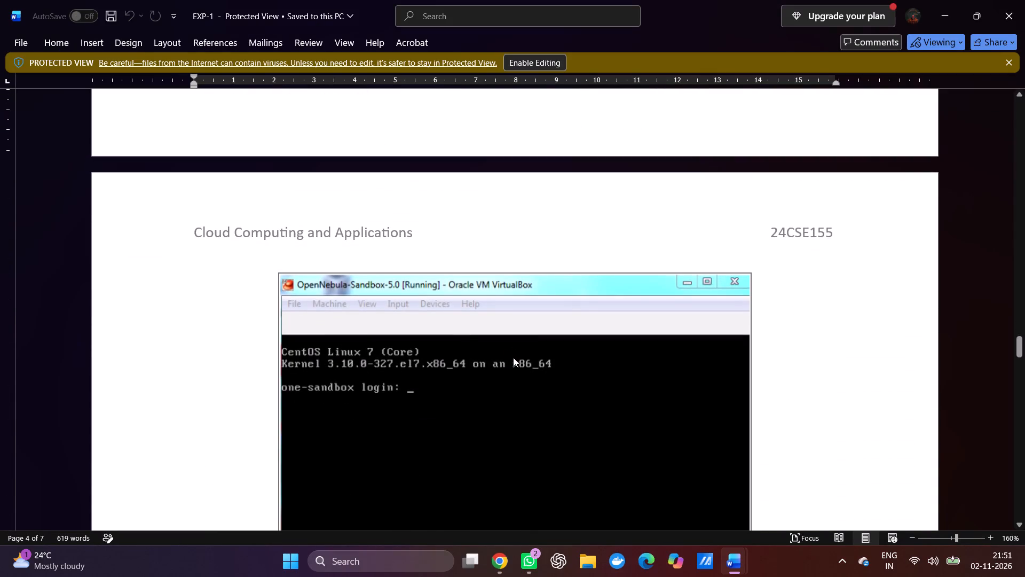
{"action": "key", "text": "alt+Tab"}
{"action": "key", "text": "ctrl+v"}
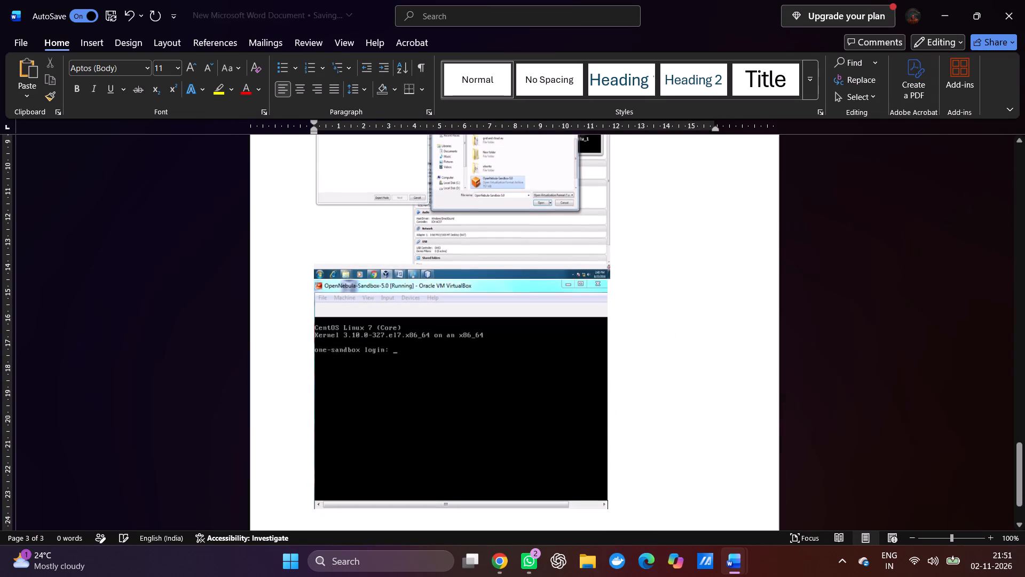
Copy the Import Virtual Appliance screenshot with ubuntu_gt6 selected from EXP-1 into the new document after the console login image.
{"action": "key", "text": "alt+Tab"}
{"action": "scroll", "coordinate": [513, 357], "scroll_direction": "down", "scroll_amount": 5}
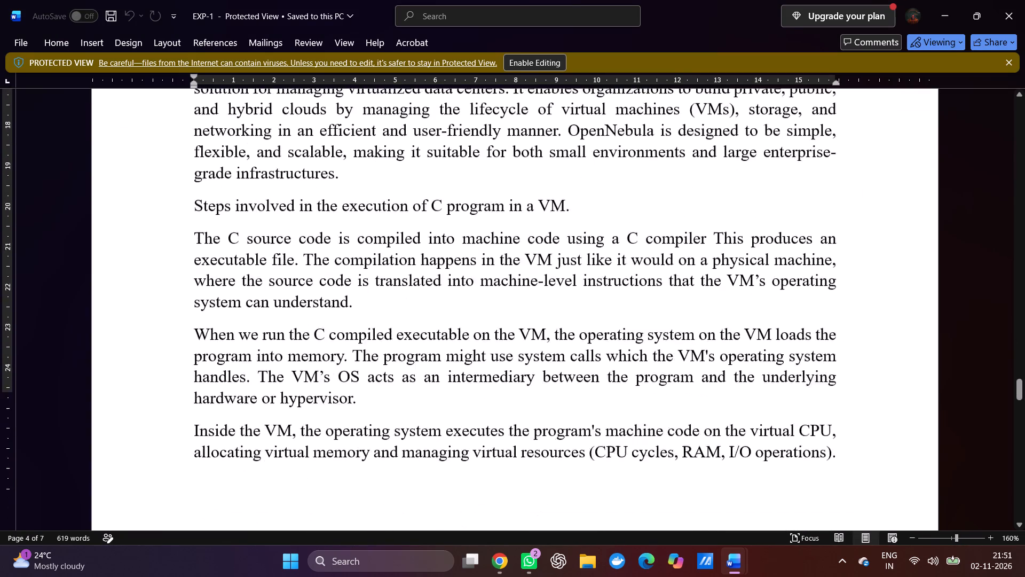
{"action": "scroll", "coordinate": [513, 357], "scroll_direction": "down", "scroll_amount": 5}
{"action": "left_click", "coordinate": [513, 357]}
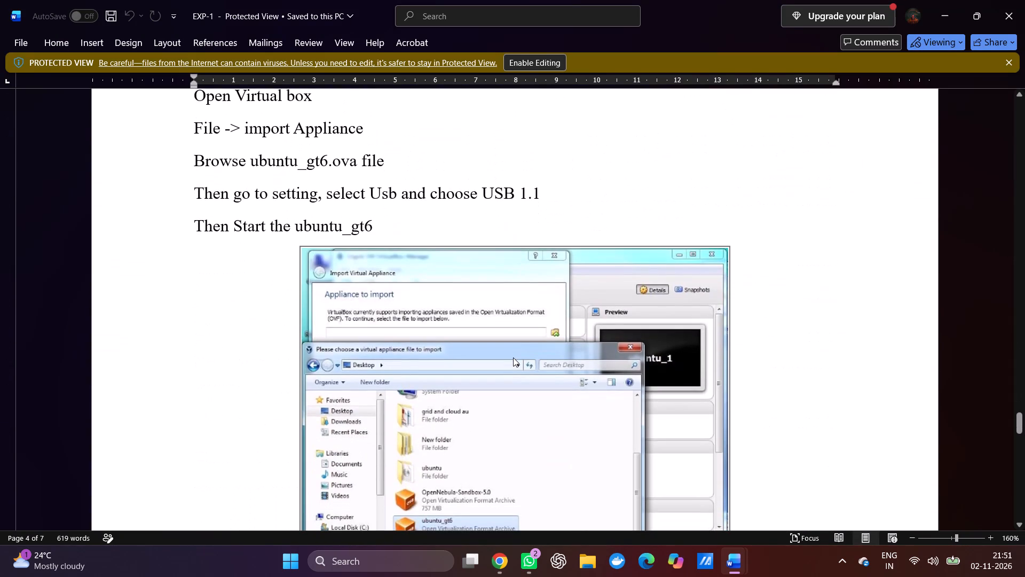
{"action": "key", "text": "ctrl+c"}
{"action": "key", "text": "alt+Tab"}
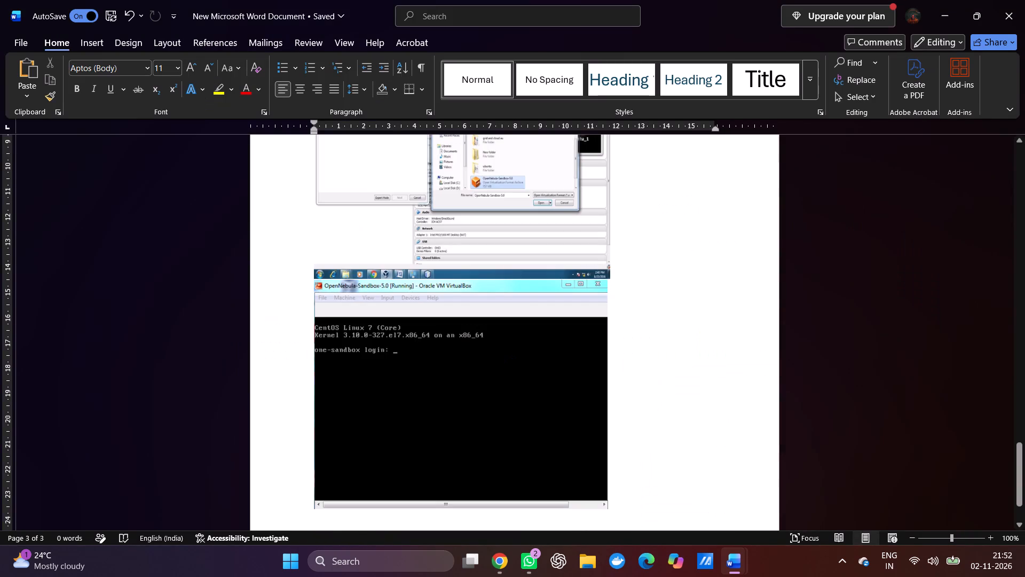
{"action": "key", "text": "ctrl+v"}
Select the terminal screenshot showing the gedit first.c command in EXP-1 for copying into the new document.
{"action": "key", "text": "alt+Tab"}
{"action": "scroll", "coordinate": [513, 357], "scroll_direction": "down", "scroll_amount": 4}
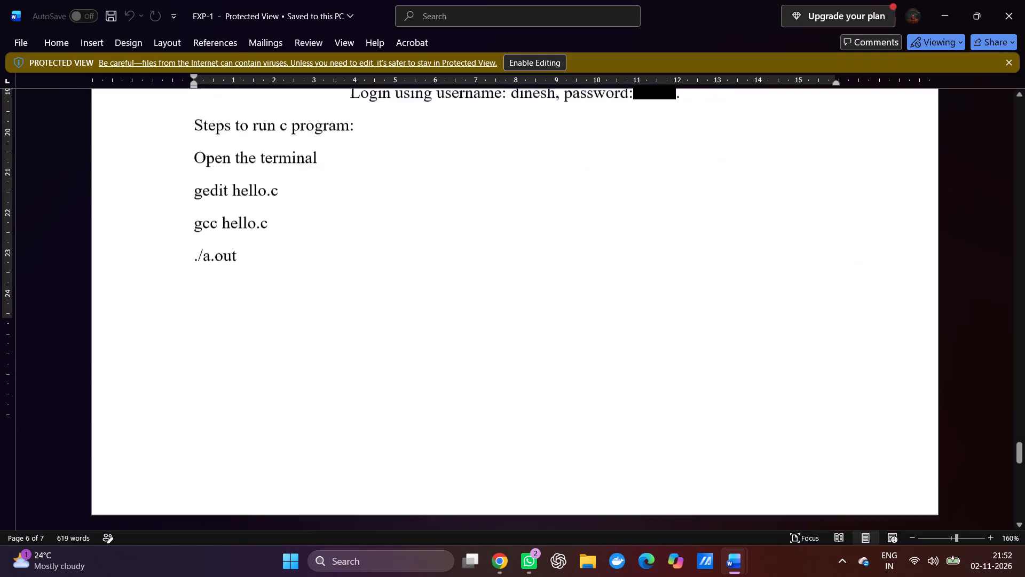
{"action": "scroll", "coordinate": [513, 357], "scroll_direction": "down", "scroll_amount": 2}
{"action": "left_click", "coordinate": [513, 357]}
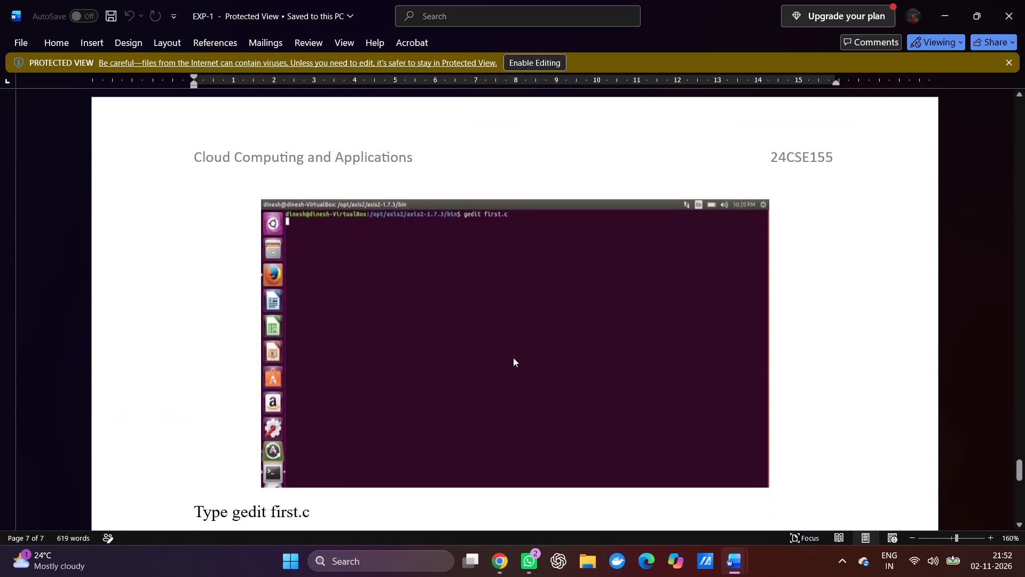
{"action": "scroll", "coordinate": [513, 357], "scroll_direction": "down", "scroll_amount": 1}
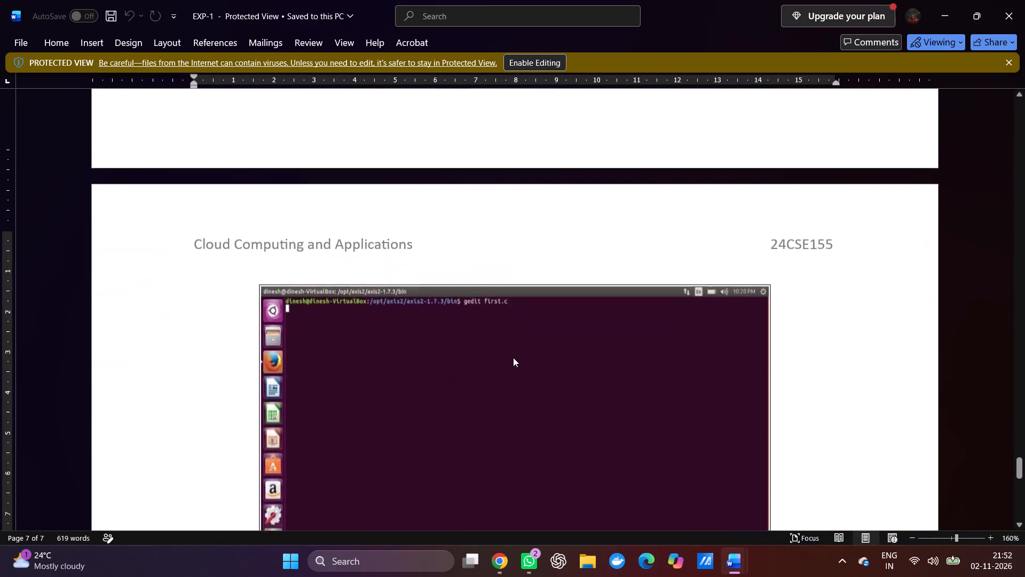
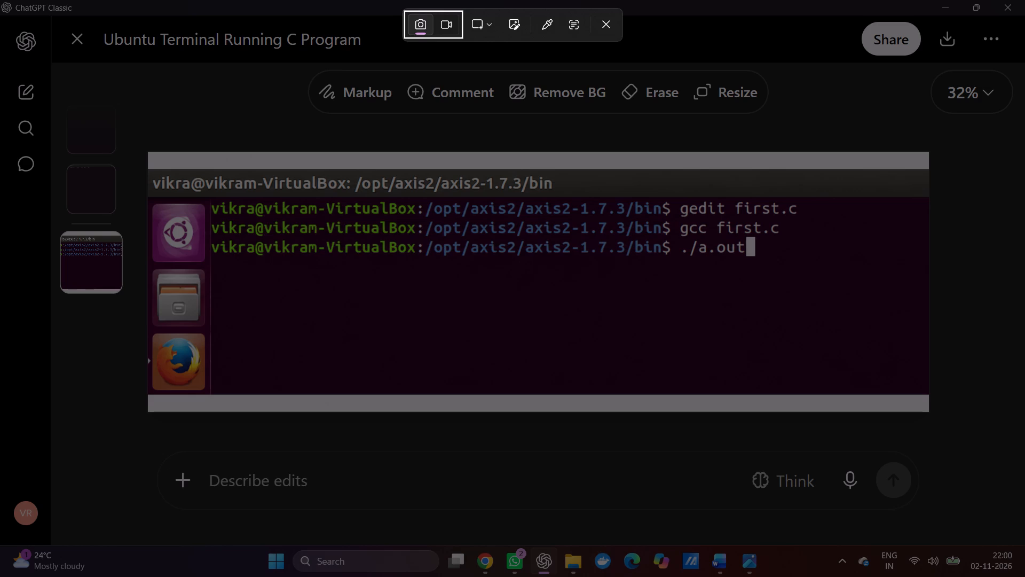
{"action": "left_click_drag", "start_coordinate": [147, 169], "coordinate": [281, 278]}
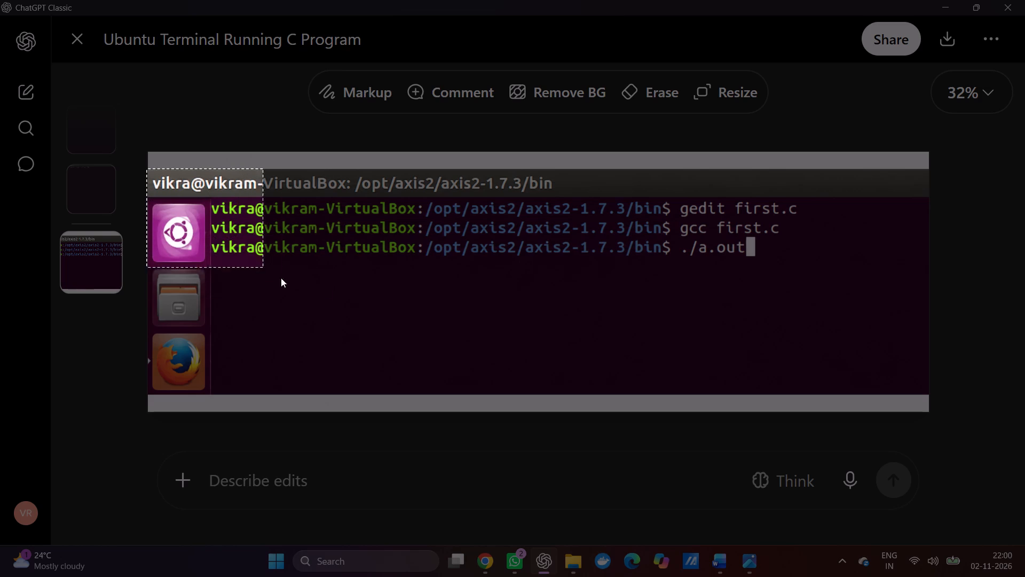
{"action": "left_click_drag", "start_coordinate": [281, 278], "coordinate": [887, 326]}
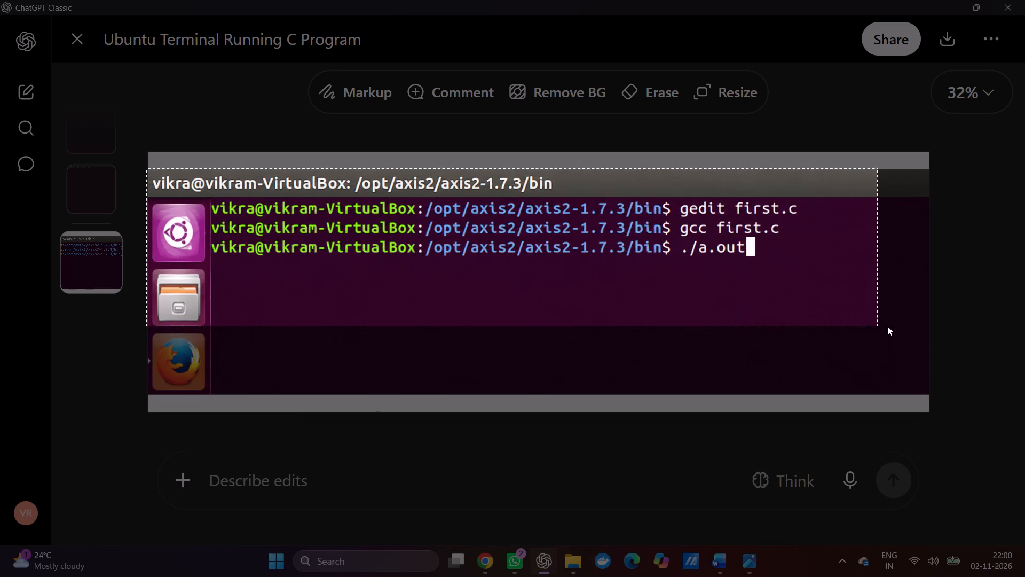
{"action": "left_click_drag", "start_coordinate": [887, 326], "coordinate": [927, 391]}
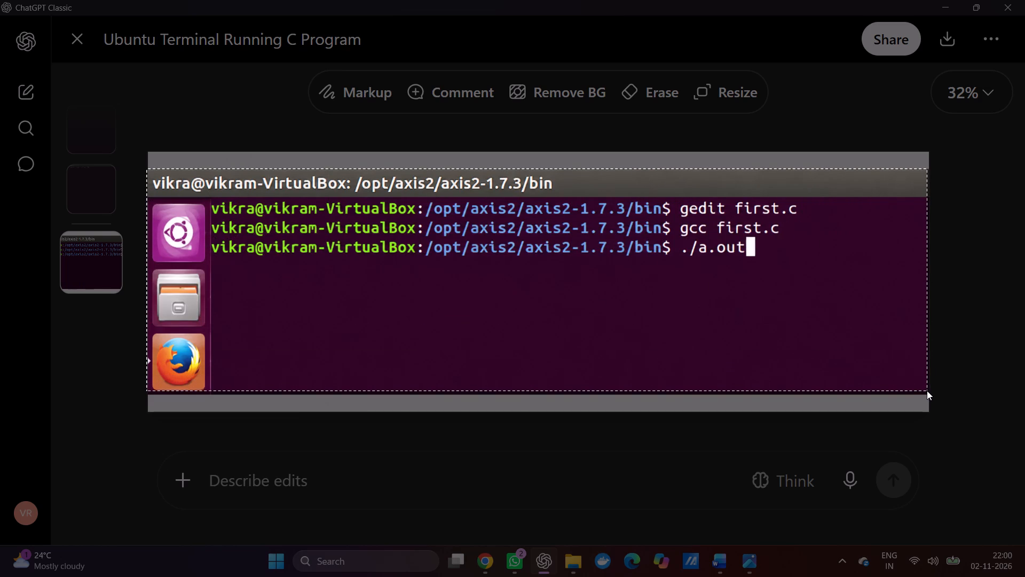
{"action": "left_click_drag", "start_coordinate": [927, 391], "coordinate": [927, 392]}
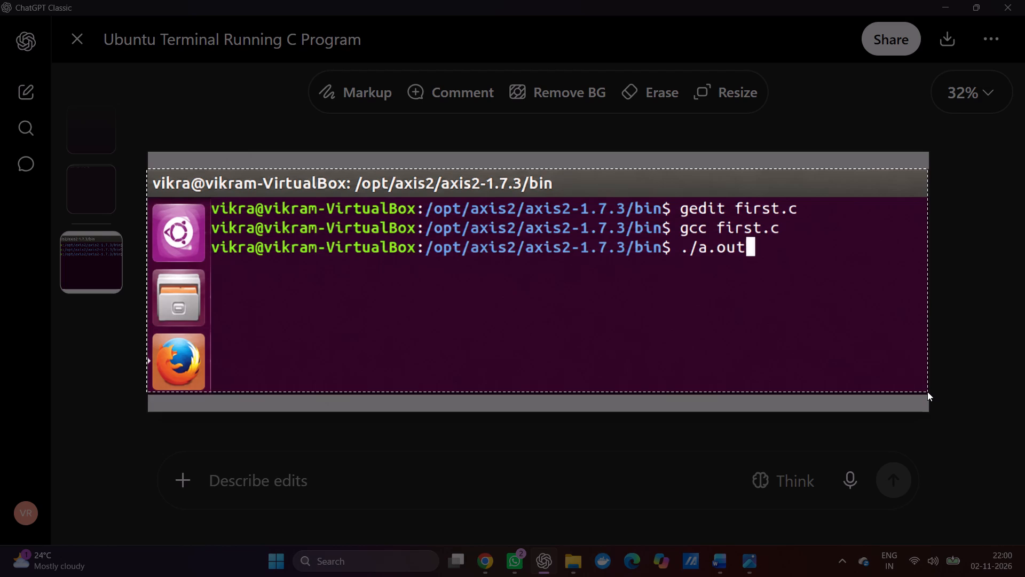
{"action": "left_click_drag", "start_coordinate": [927, 392], "coordinate": [928, 393]}
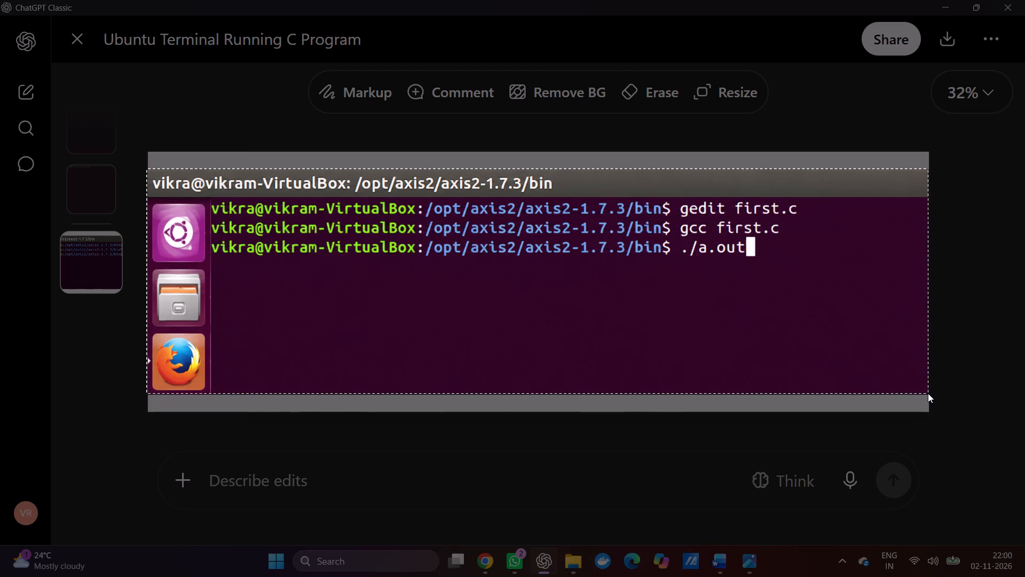
{"action": "left_click_drag", "start_coordinate": [928, 393], "coordinate": [927, 393]}
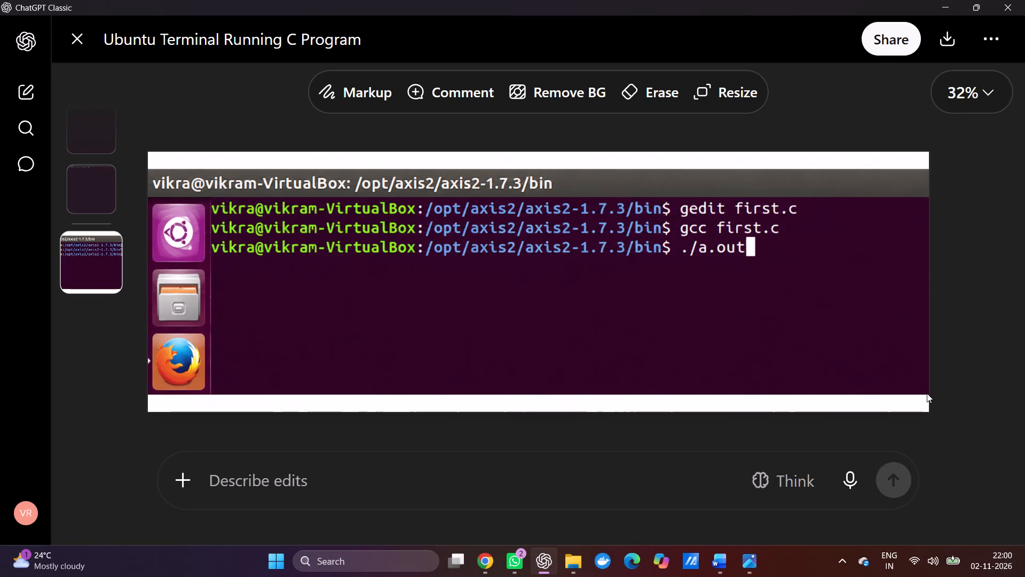
{"action": "left_click", "coordinate": [565, 563]}
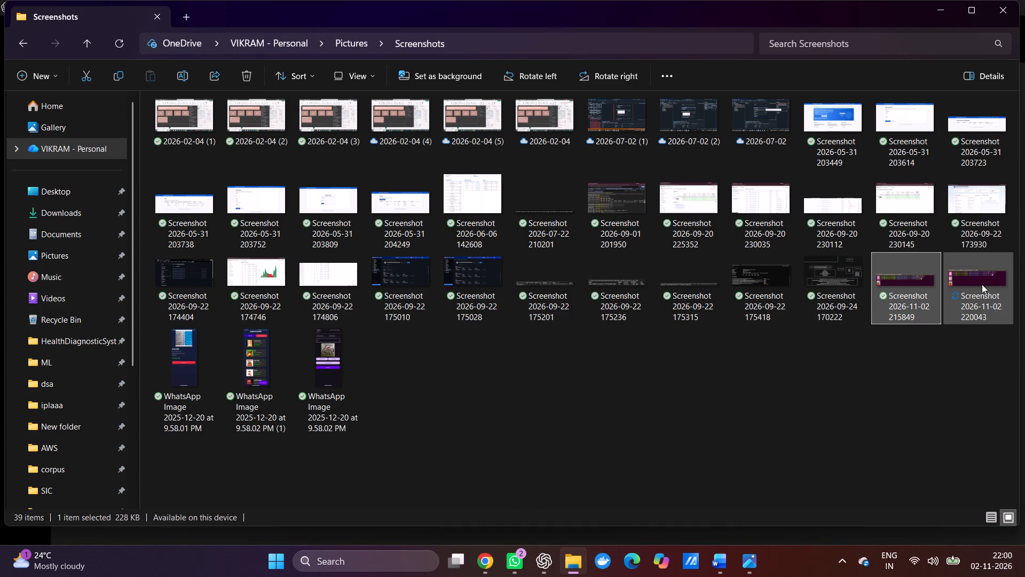
{"action": "double_click", "coordinate": [969, 288]}
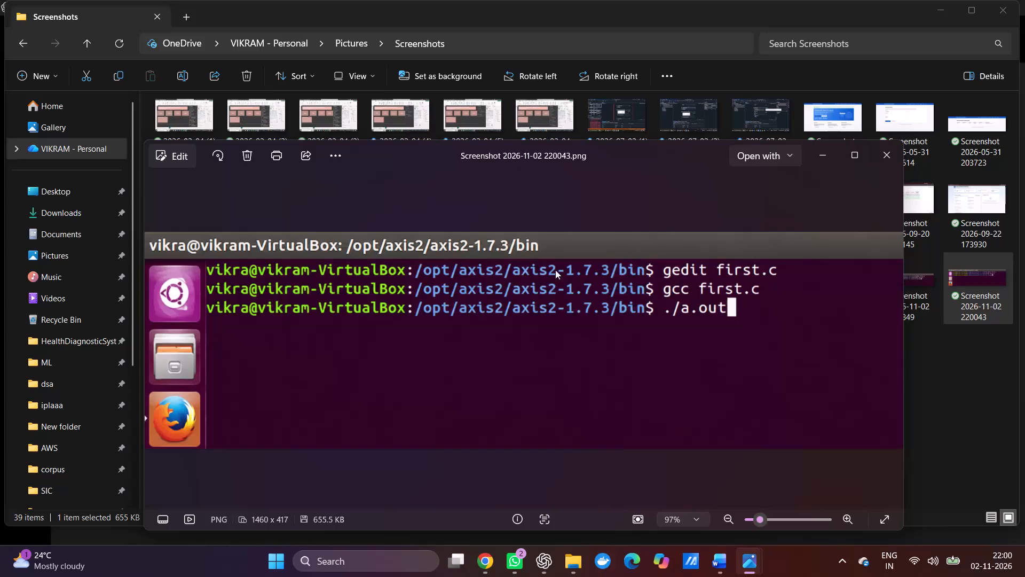
{"action": "right_click", "coordinate": [457, 258]}
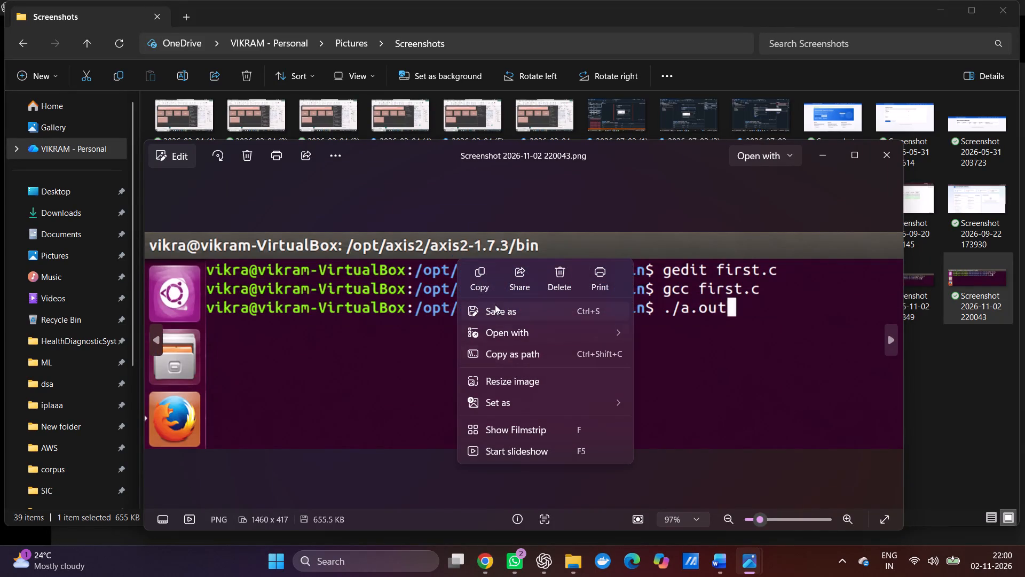
{"action": "left_click", "coordinate": [479, 279]}
Switch to New Microsoft Word Document and paste the copied terminal screenshot on a new line below the gedit first.c terminal image.
{"action": "key", "text": "alt+Tab"}
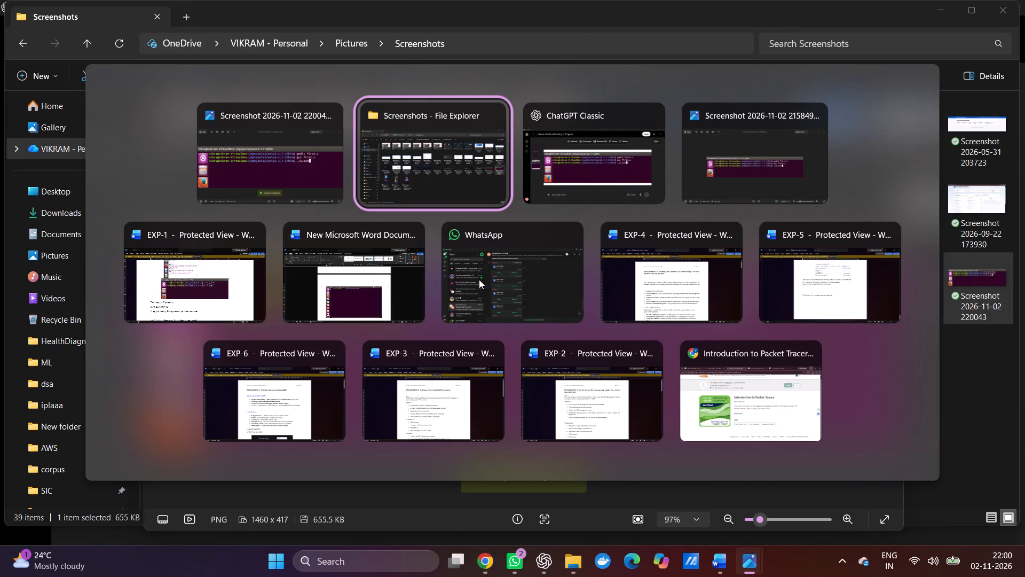
{"action": "key", "text": "alt+Tab"}
{"action": "key", "text": "alt+Tab"}
{"action": "key", "text": "alt+Tab"}
{"action": "key", "text": "alt+Tab"}
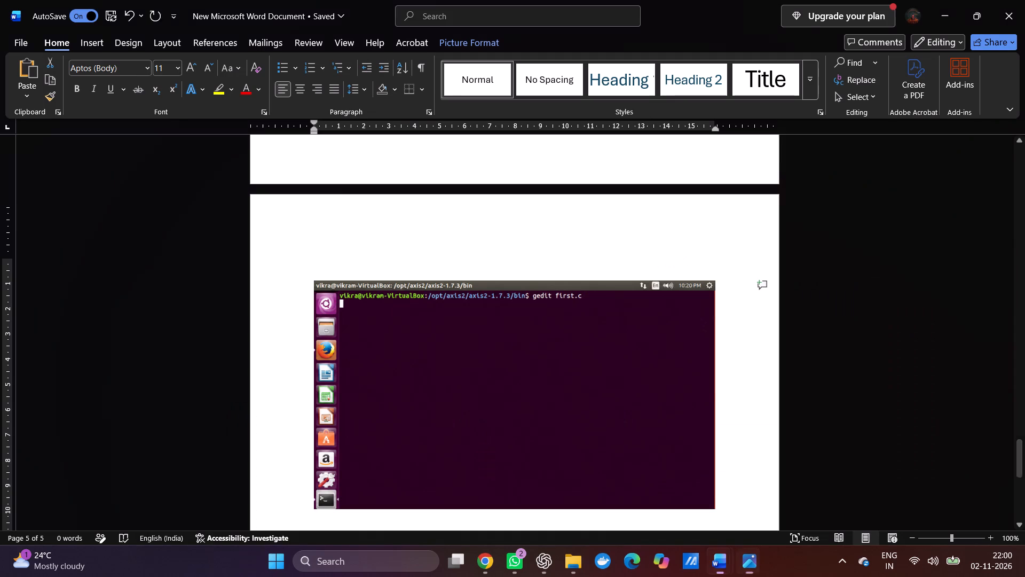
{"action": "left_click", "coordinate": [747, 411]}
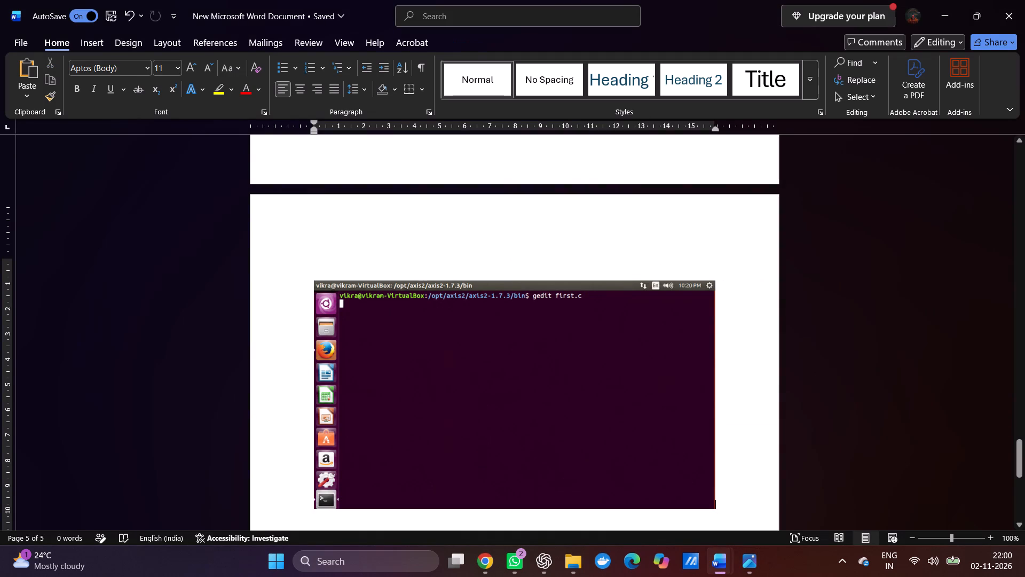
{"action": "key", "text": "Return"}
{"action": "key", "text": "ctrl+v"}
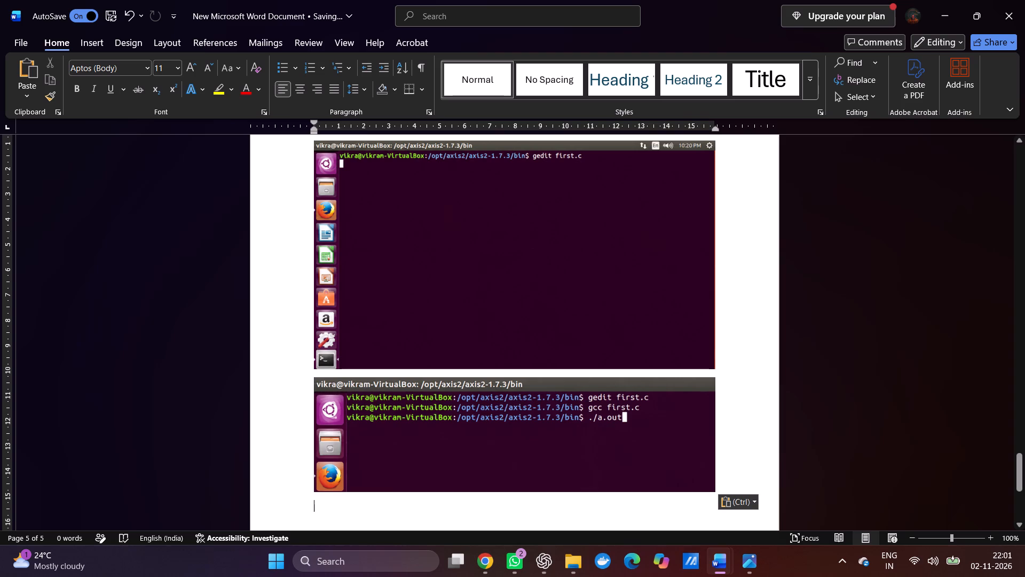
Set the first picture, the VirtualBox 5.0.20 Setup Wizard welcome page, to Top and Bottom wrapping and shift it toward the page's left edge.
{"action": "scroll", "coordinate": [278, 398], "scroll_direction": "down", "scroll_amount": 4}
{"action": "scroll", "coordinate": [466, 330], "scroll_direction": "down", "scroll_amount": 4}
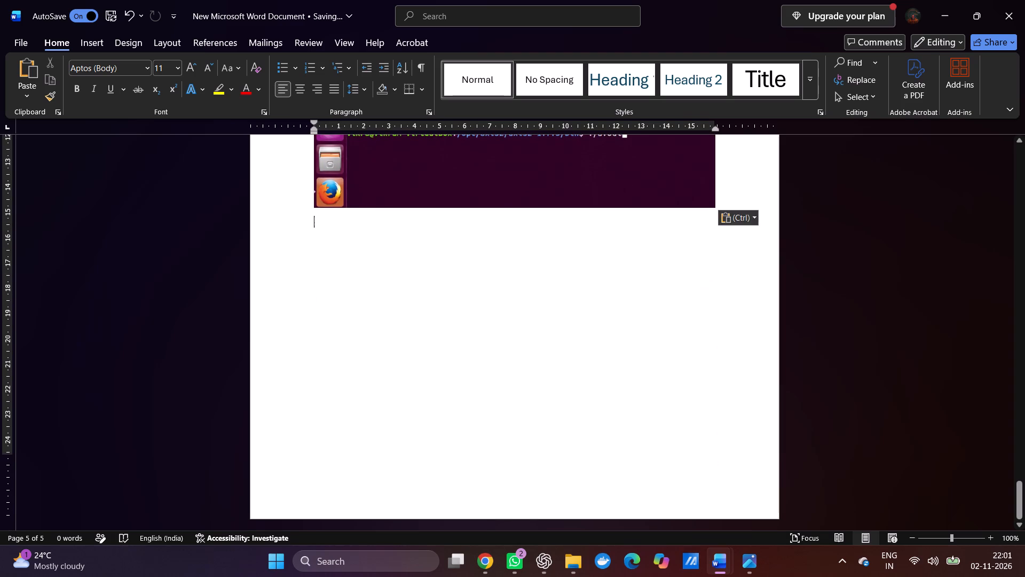
{"action": "scroll", "coordinate": [466, 330], "scroll_direction": "up", "scroll_amount": 4}
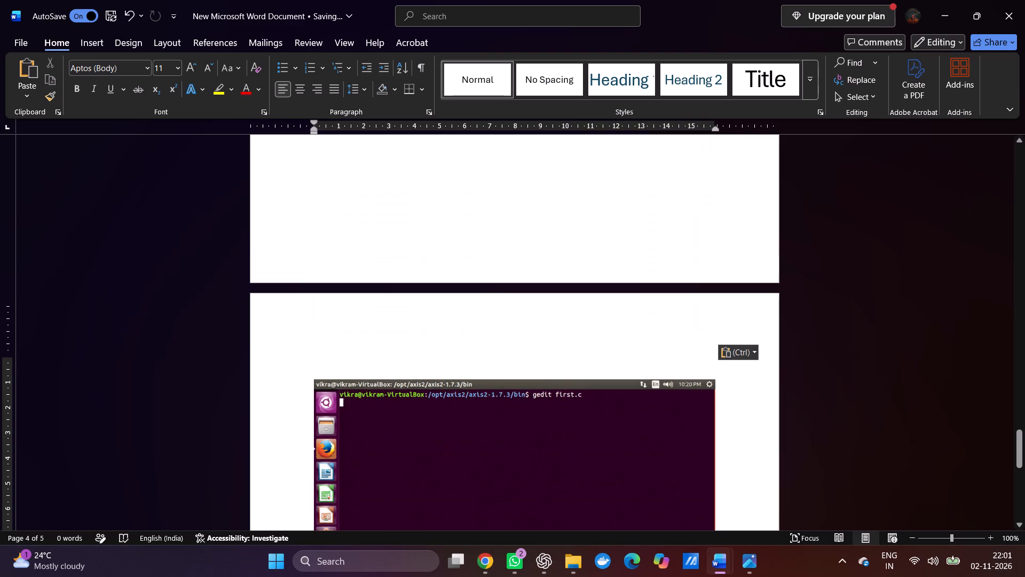
{"action": "scroll", "coordinate": [466, 330], "scroll_direction": "up", "scroll_amount": 4}
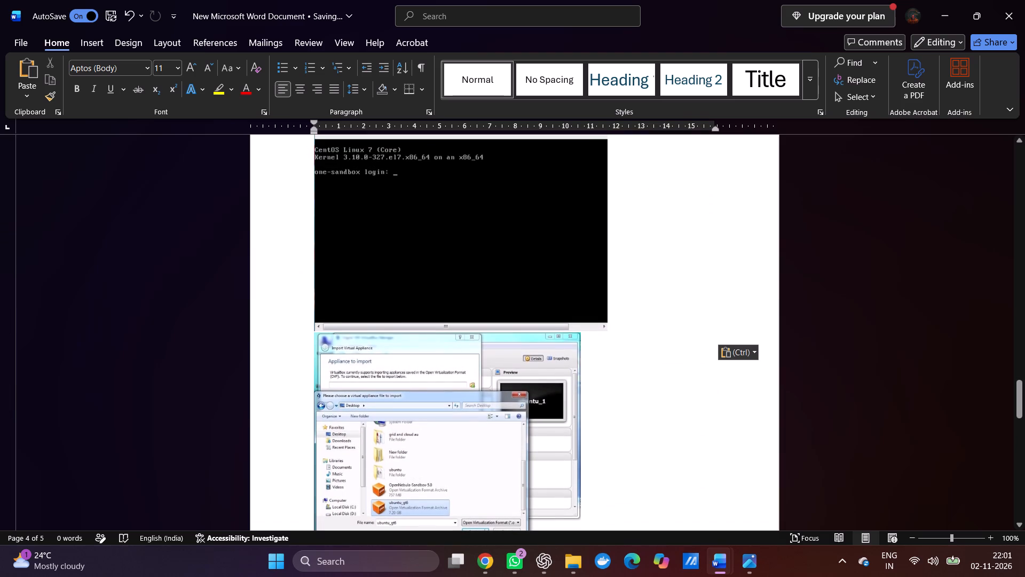
{"action": "scroll", "coordinate": [406, 267], "scroll_direction": "up", "scroll_amount": 8}
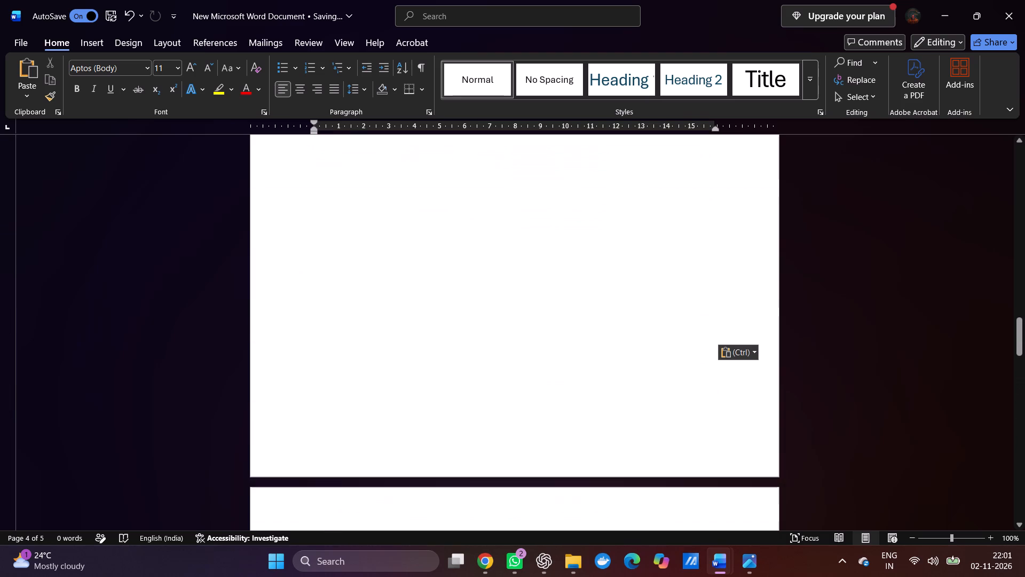
{"action": "scroll", "coordinate": [406, 267], "scroll_direction": "up", "scroll_amount": 12}
{"action": "left_click", "coordinate": [406, 267]}
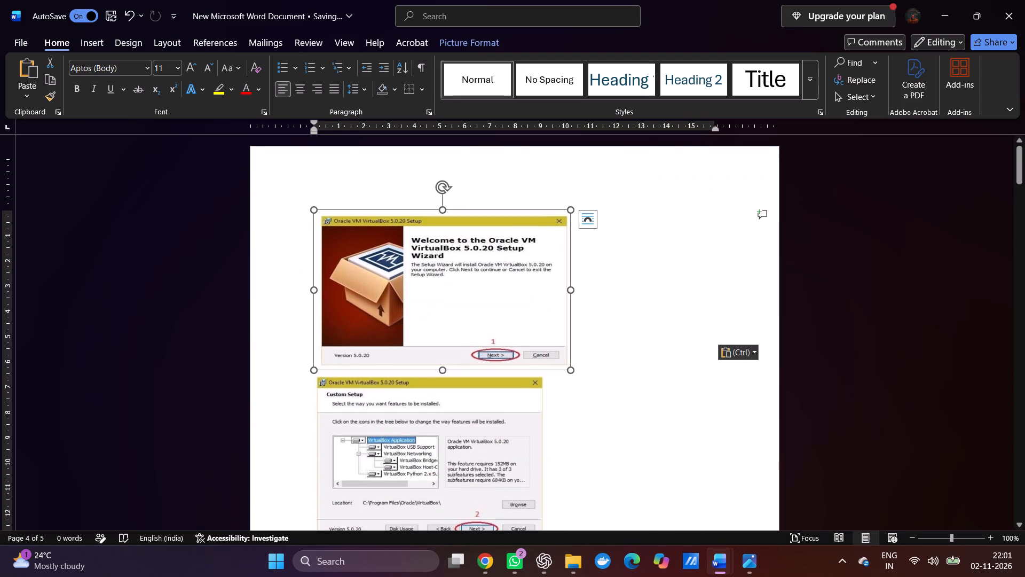
{"action": "left_click", "coordinate": [586, 221]}
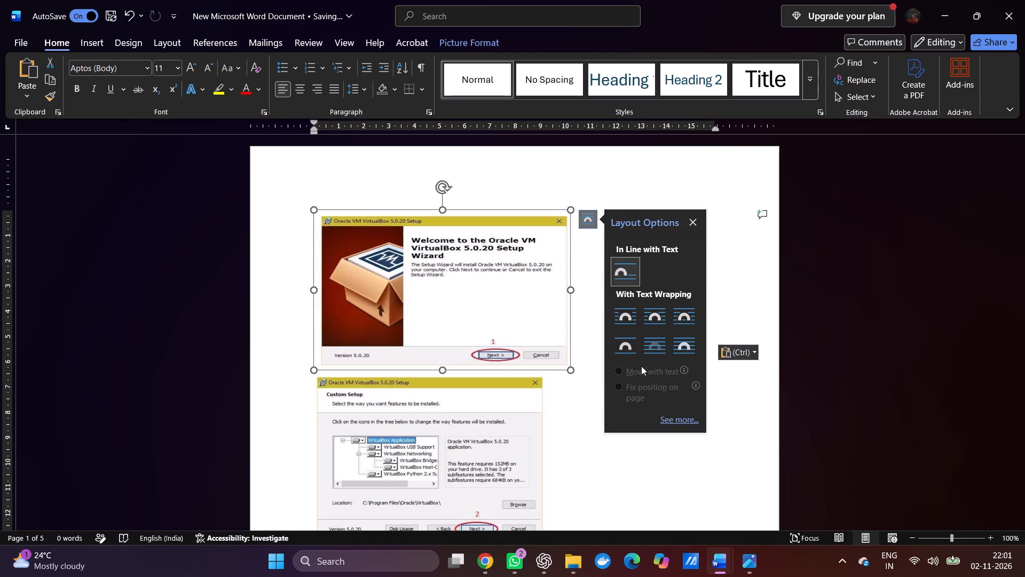
{"action": "left_click", "coordinate": [629, 348]}
{"action": "left_click_drag", "start_coordinate": [491, 321], "coordinate": [458, 270]}
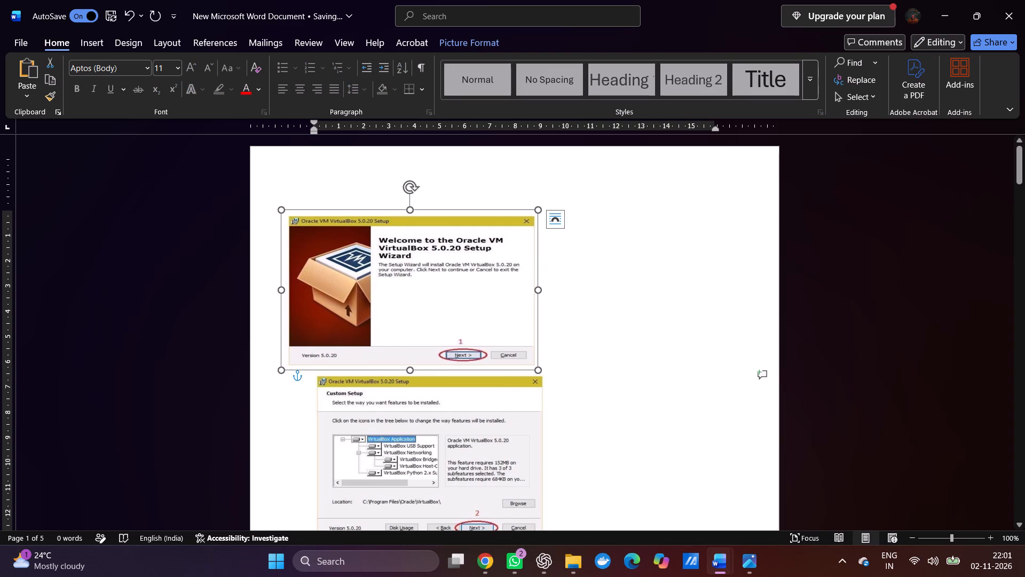
Set the Custom Setup feature-tree picture to Top and Bottom wrapping and arrange it side by side with the welcome picture, to its right.
{"action": "left_click", "coordinate": [482, 456]}
{"action": "left_click", "coordinate": [567, 377]}
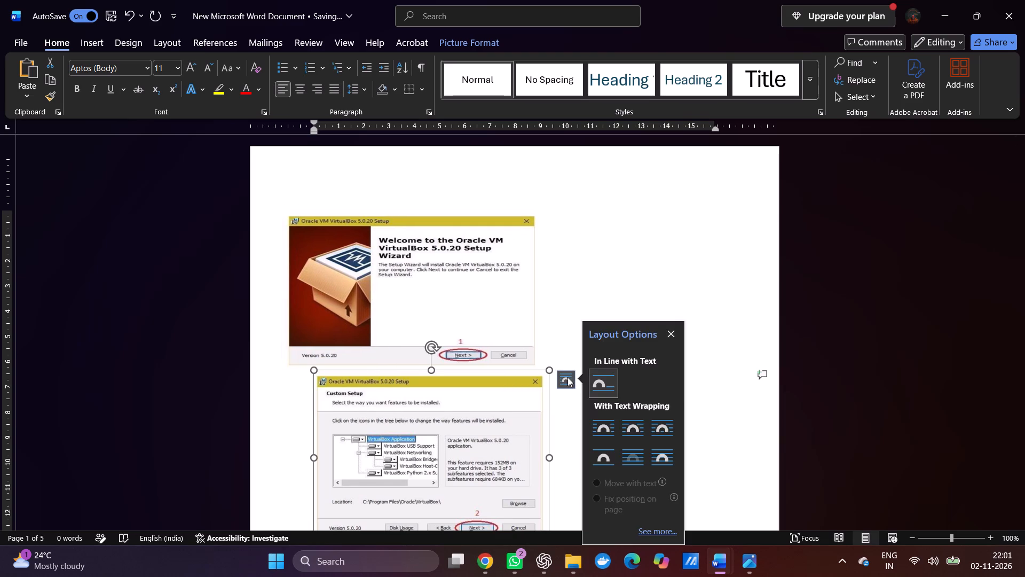
{"action": "left_click", "coordinate": [599, 447]}
{"action": "left_click_drag", "start_coordinate": [483, 436], "coordinate": [688, 302]}
{"action": "left_click_drag", "start_coordinate": [428, 267], "coordinate": [408, 277]}
{"action": "left_click_drag", "start_coordinate": [596, 286], "coordinate": [596, 267]}
Set the Custom Setup shortcut-options picture (number 3) to Top and Bottom wrapping and shift it toward the page's left edge, below the welcome picture.
{"action": "left_click", "coordinate": [444, 411]}
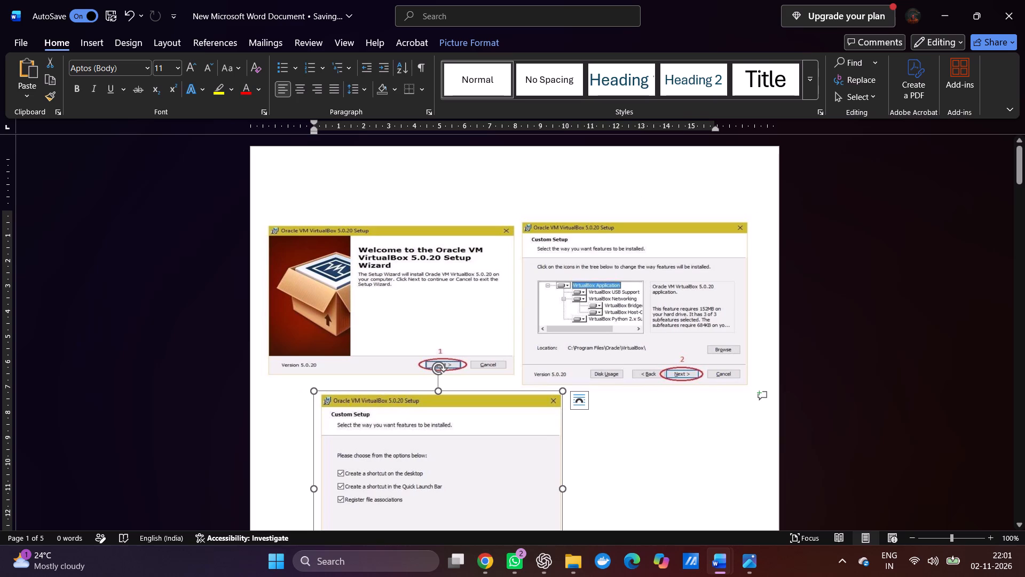
{"action": "left_click", "coordinate": [582, 407]}
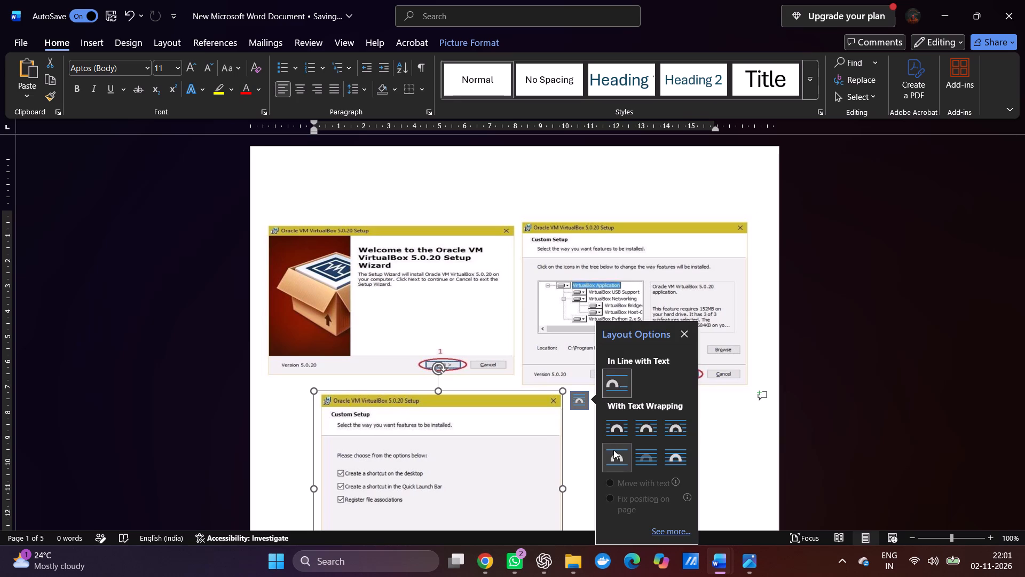
{"action": "left_click", "coordinate": [613, 450]}
{"action": "left_click_drag", "start_coordinate": [515, 430], "coordinate": [506, 430]}
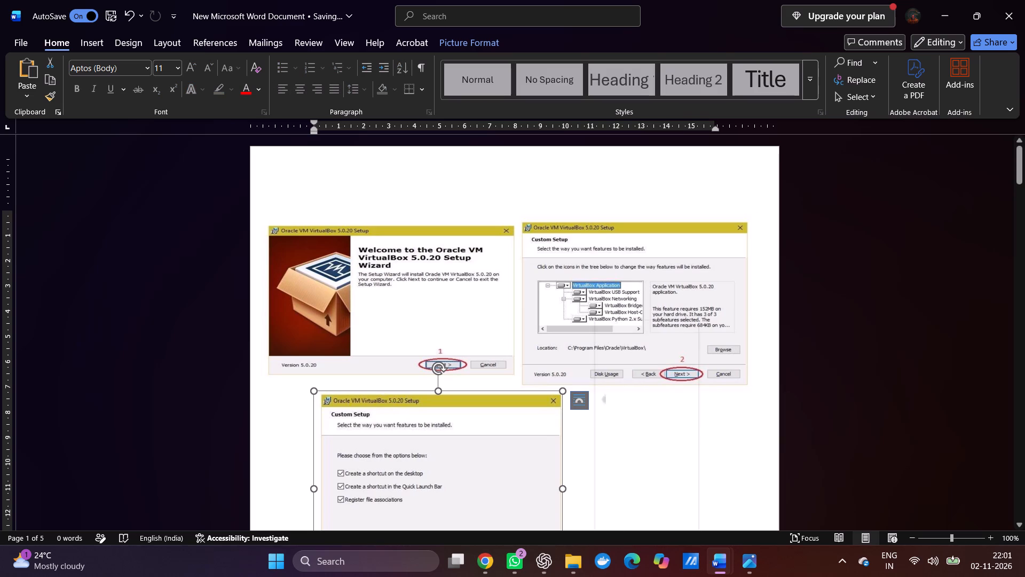
{"action": "left_click_drag", "start_coordinate": [506, 430], "coordinate": [469, 436]}
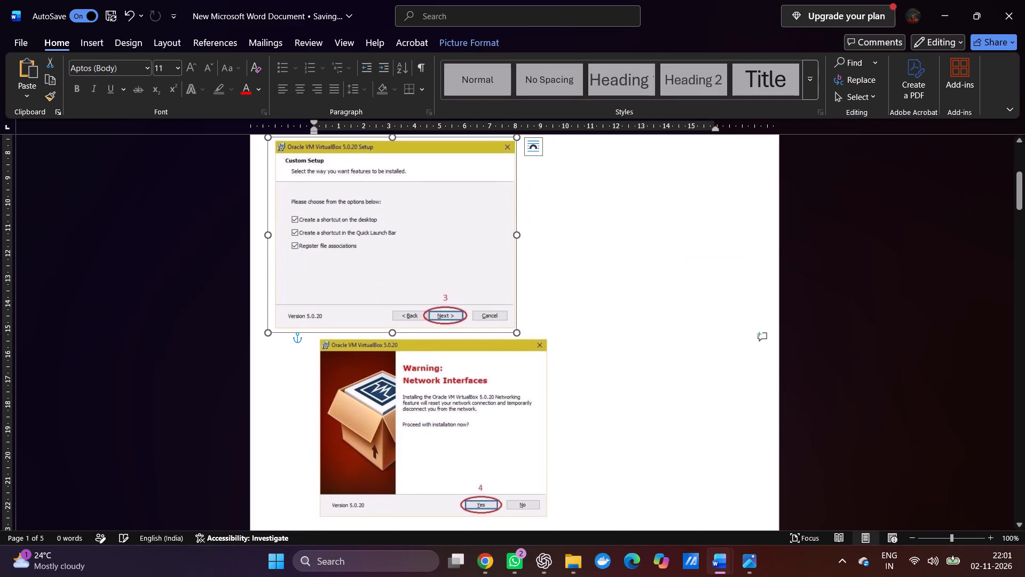
Set the Warning: Network Interfaces picture to Top and Bottom wrapping and place it to the right of the shortcut-options picture.
{"action": "left_click", "coordinate": [494, 400]}
{"action": "left_click", "coordinate": [561, 340]}
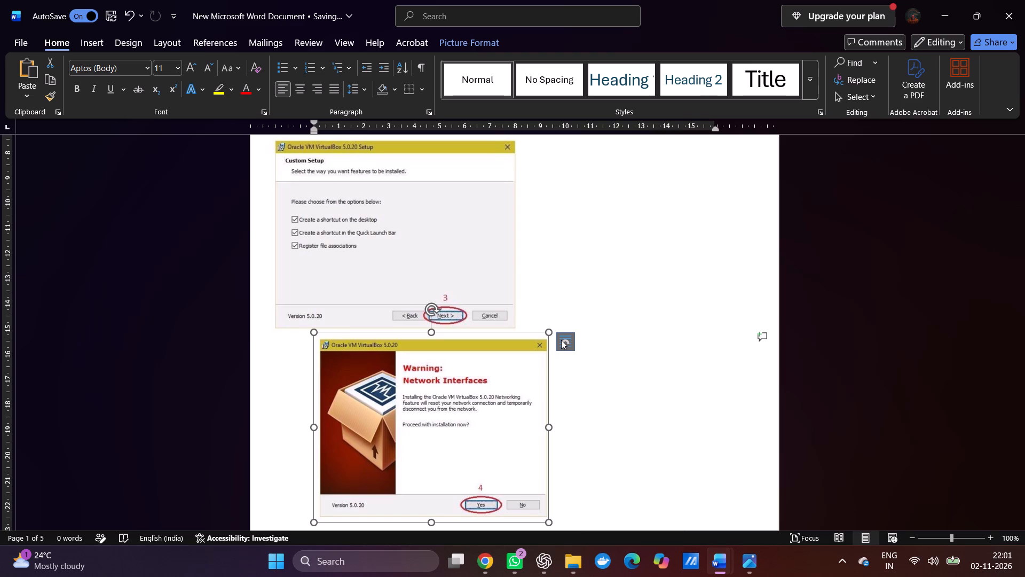
{"action": "left_click", "coordinate": [595, 450]}
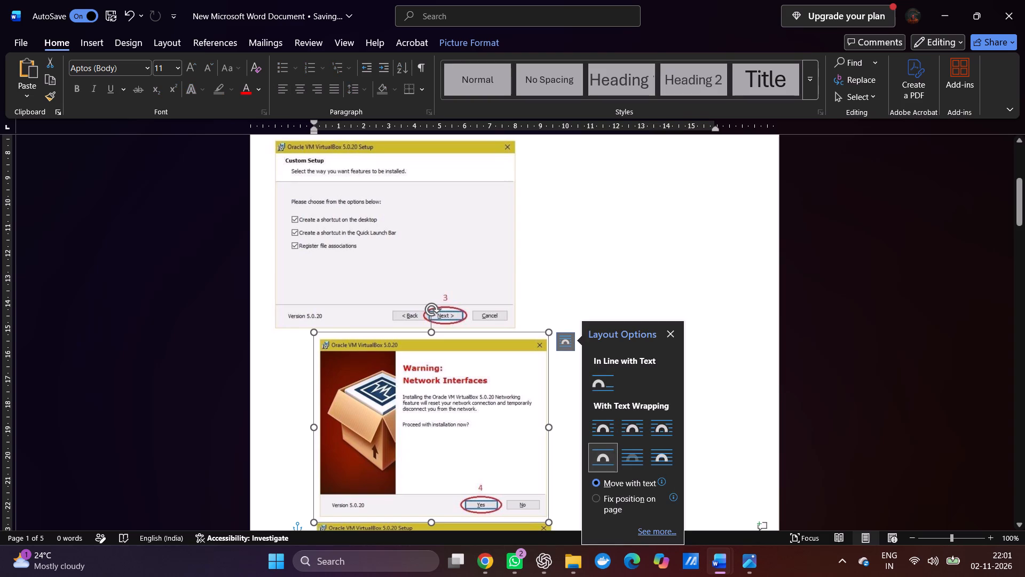
{"action": "left_click_drag", "start_coordinate": [454, 416], "coordinate": [616, 308]}
{"action": "scroll", "coordinate": [616, 308], "scroll_direction": "up", "scroll_amount": 1}
{"action": "left_click_drag", "start_coordinate": [593, 434], "coordinate": [633, 344]}
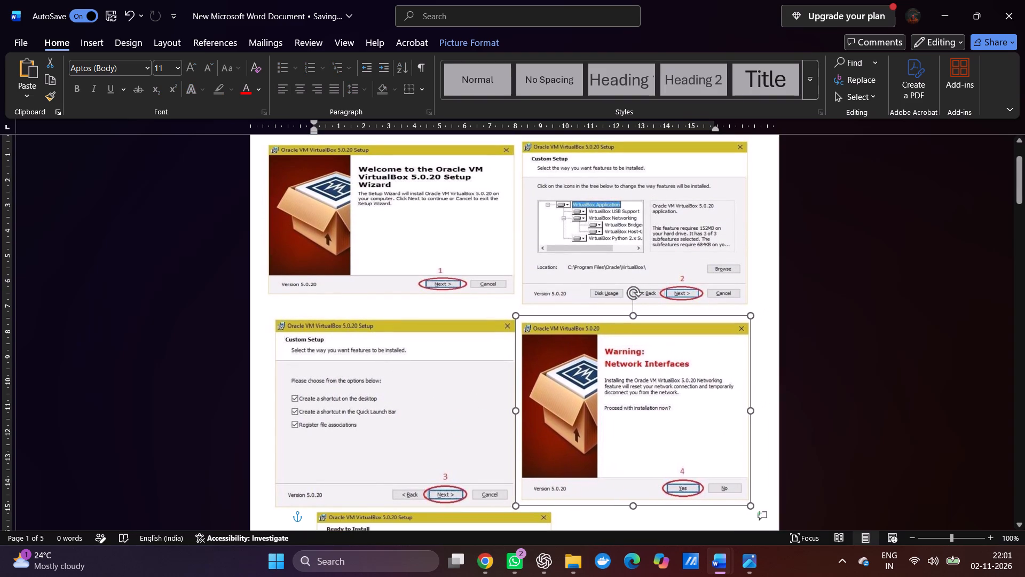
{"action": "left_click_drag", "start_coordinate": [633, 344], "coordinate": [636, 346]}
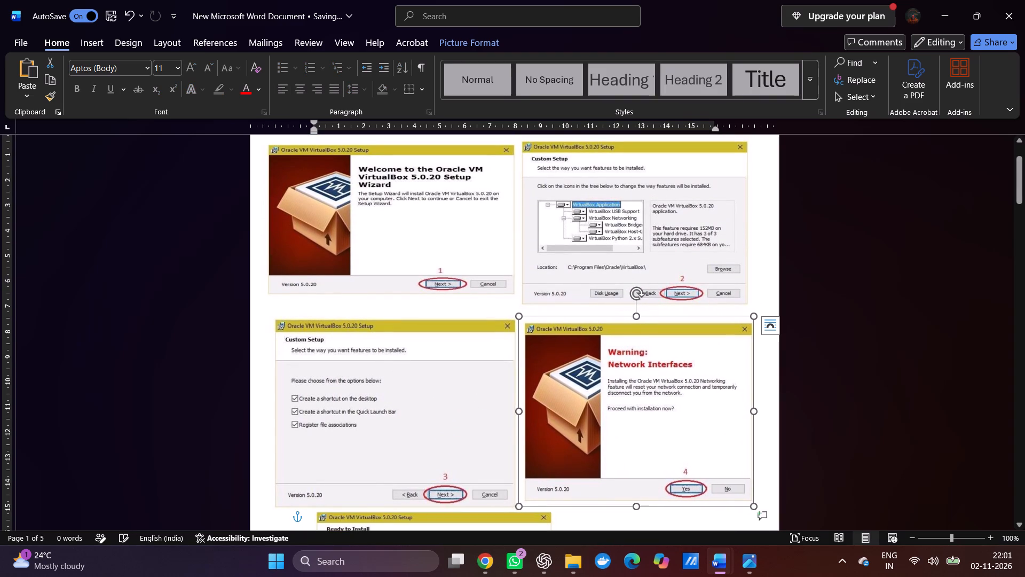
{"action": "left_click", "coordinate": [810, 404]}
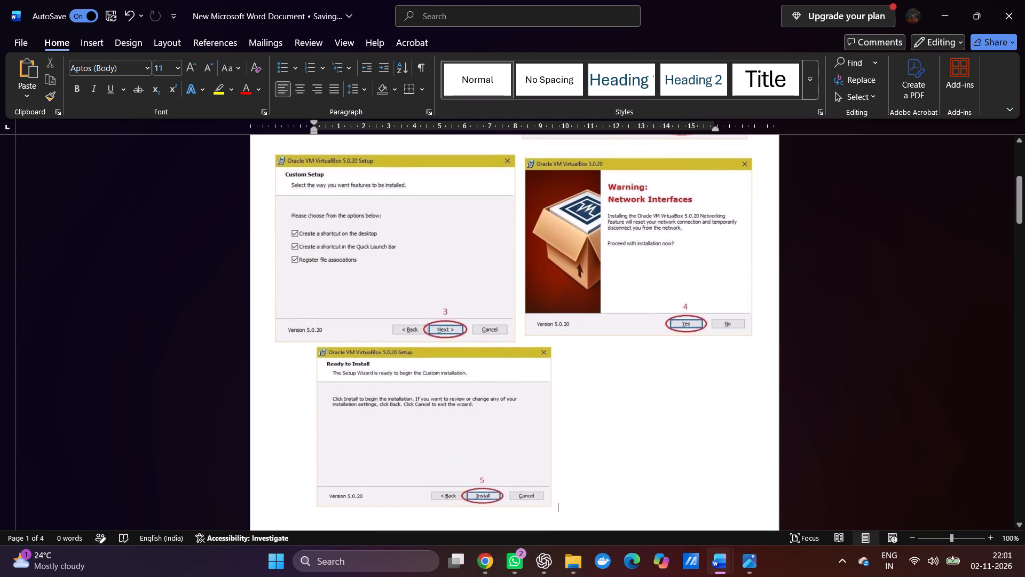
Set the Ready to Install picture to Top and Bottom wrapping and align it near the page's left edge under the shortcut-options picture.
{"action": "left_click", "coordinate": [494, 397]}
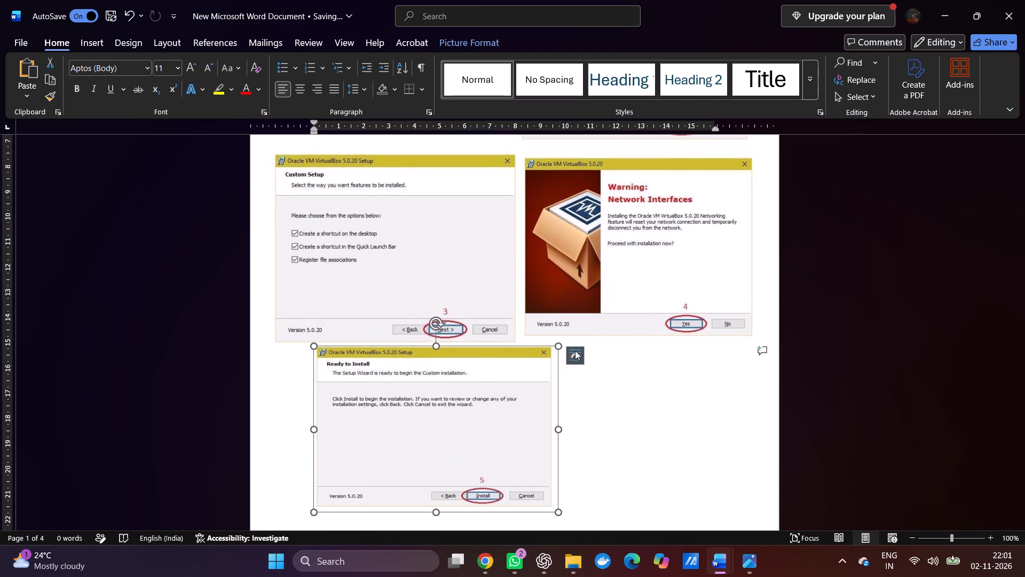
{"action": "left_click", "coordinate": [575, 350]}
{"action": "left_click", "coordinate": [608, 453]}
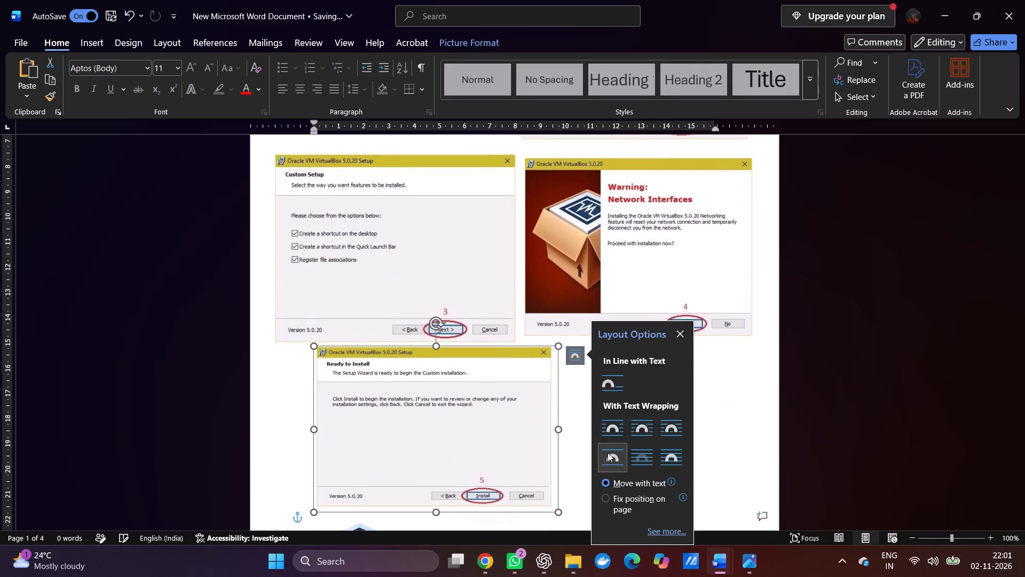
{"action": "left_click_drag", "start_coordinate": [455, 432], "coordinate": [415, 435]}
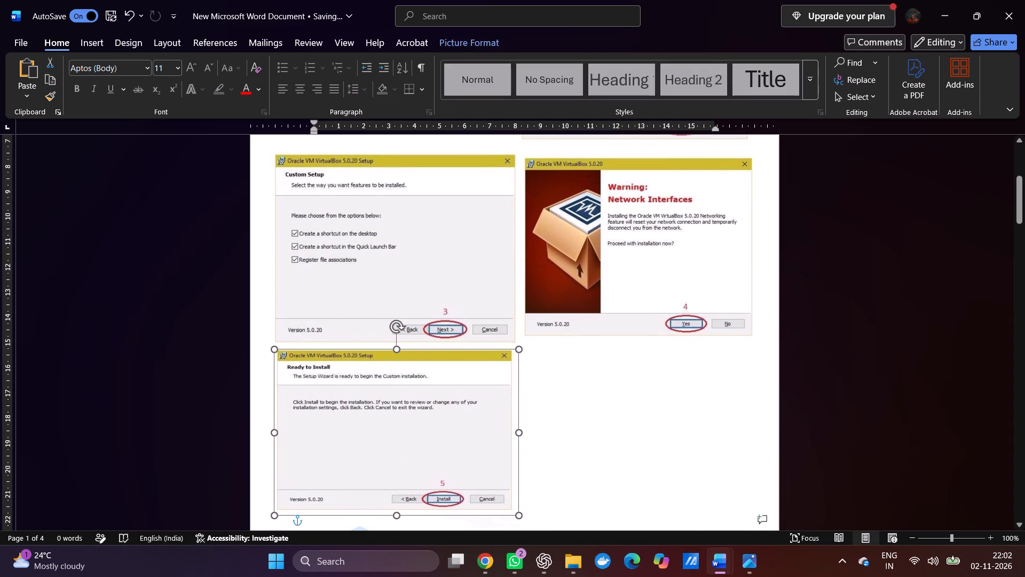
{"action": "left_click_drag", "start_coordinate": [415, 435], "coordinate": [415, 438]}
Set the VirtualBox logo picture to Top and Bottom wrapping and place it to the right of the Ready to Install picture.
{"action": "scroll", "coordinate": [415, 438], "scroll_direction": "down", "scroll_amount": 2}
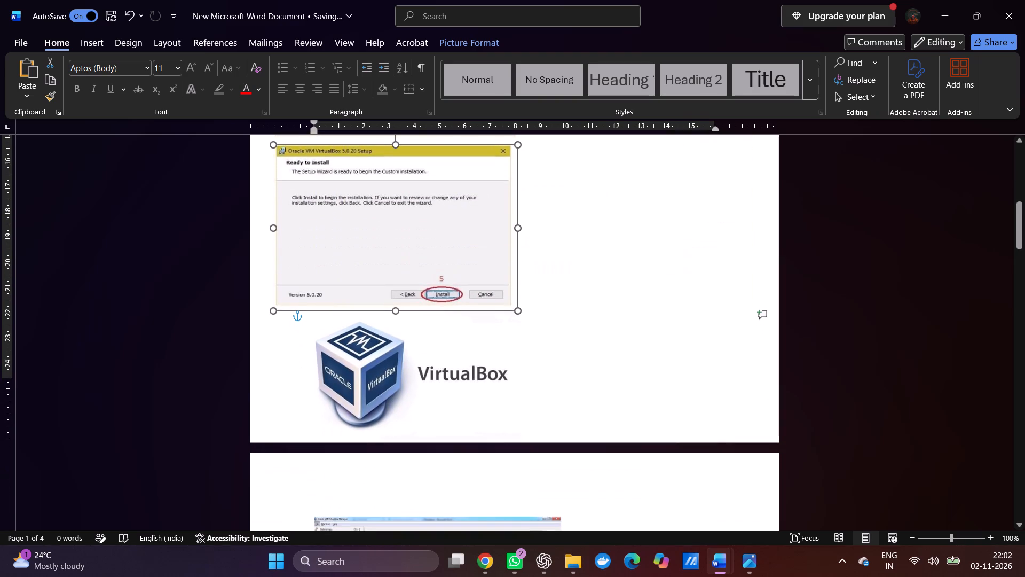
{"action": "scroll", "coordinate": [404, 394], "scroll_direction": "down", "scroll_amount": 4}
{"action": "scroll", "coordinate": [404, 394], "scroll_direction": "up", "scroll_amount": 3}
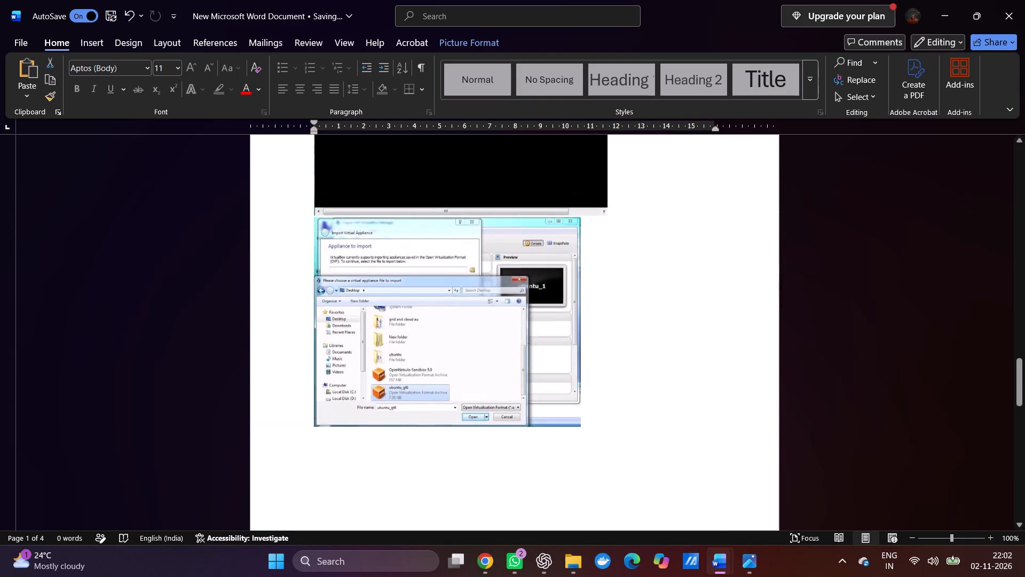
{"action": "scroll", "coordinate": [404, 394], "scroll_direction": "up", "scroll_amount": 8}
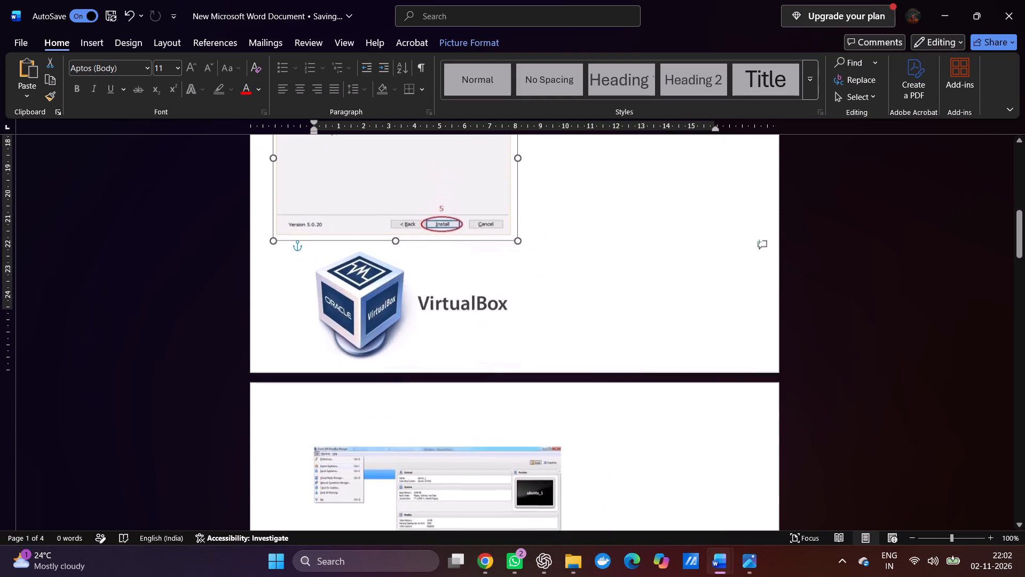
{"action": "scroll", "coordinate": [404, 394], "scroll_direction": "up", "scroll_amount": 2}
{"action": "left_click", "coordinate": [404, 394]}
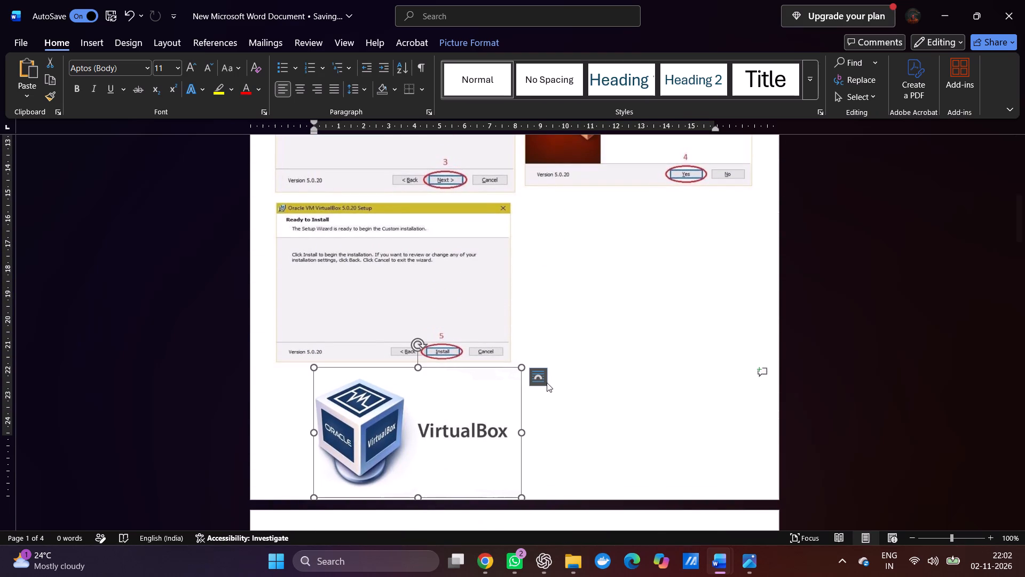
{"action": "left_click", "coordinate": [547, 383]}
{"action": "left_click", "coordinate": [578, 467]}
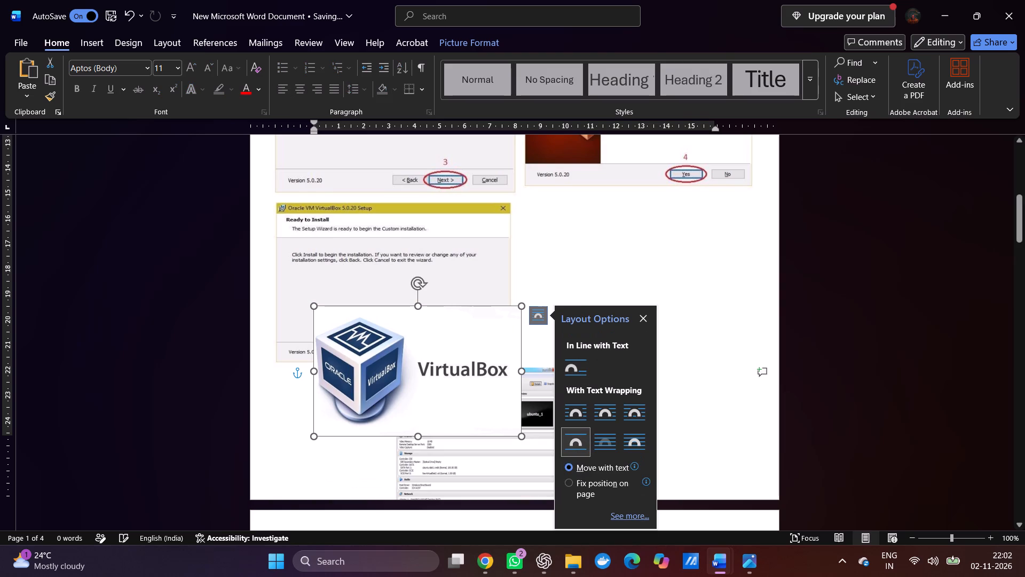
{"action": "left_click_drag", "start_coordinate": [463, 352], "coordinate": [677, 254]}
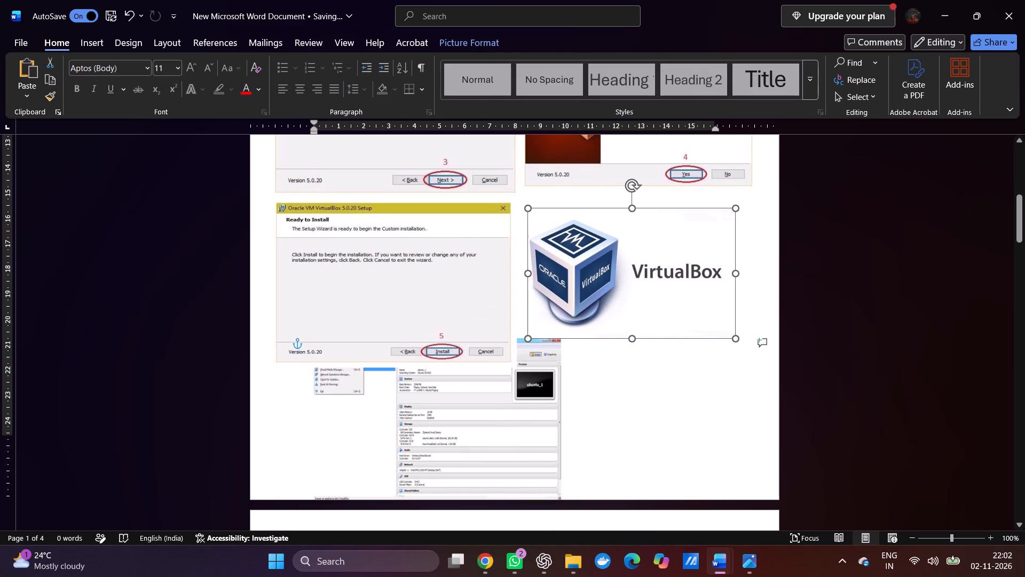
{"action": "left_click_drag", "start_coordinate": [677, 254], "coordinate": [676, 246]}
Set the VirtualBox Manager picture with the open File menu to Top and Bottom wrapping and move it to the top of page 2.
{"action": "scroll", "coordinate": [651, 404], "scroll_direction": "down", "scroll_amount": 1}
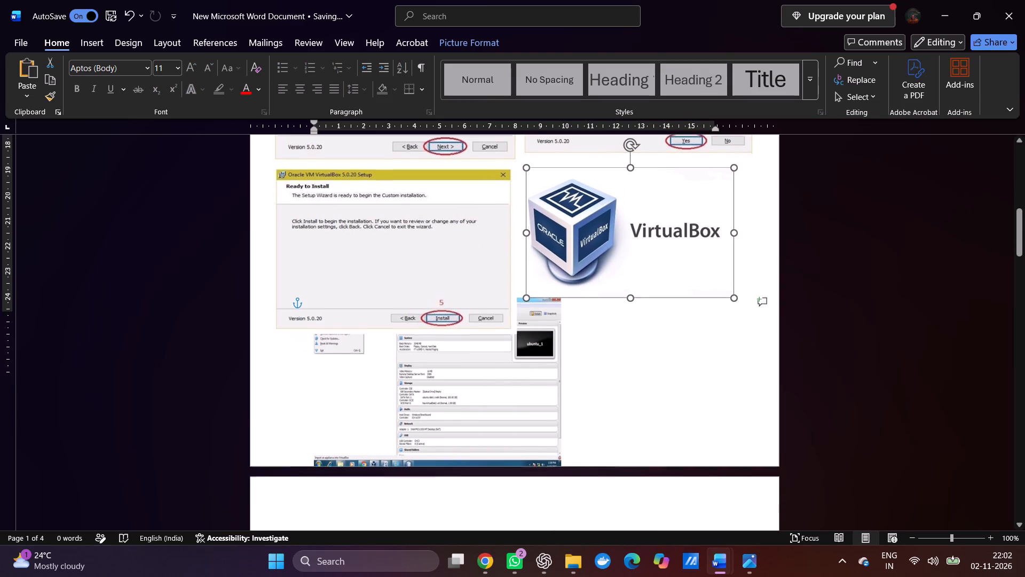
{"action": "scroll", "coordinate": [651, 404], "scroll_direction": "down", "scroll_amount": 6}
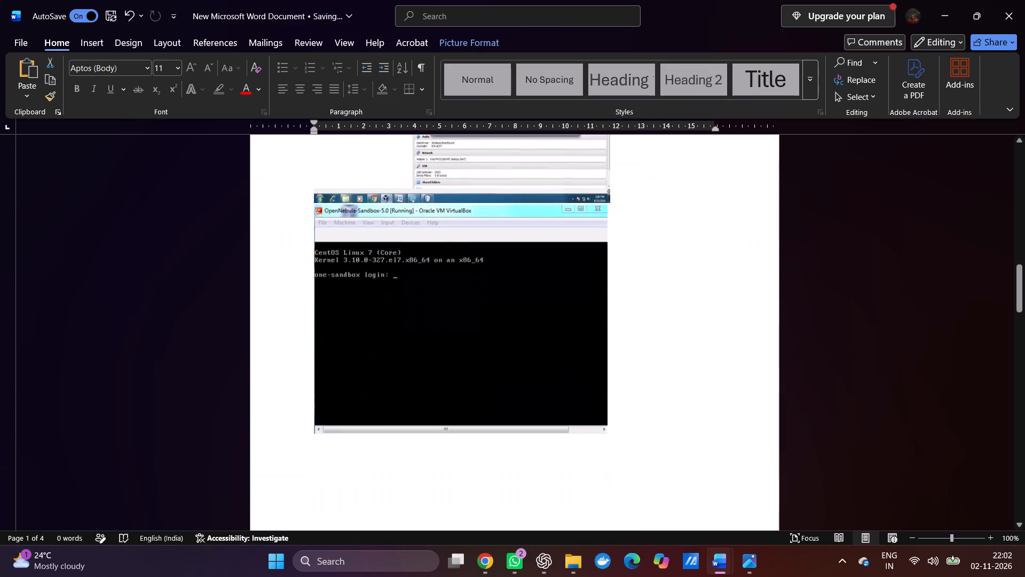
{"action": "scroll", "coordinate": [651, 404], "scroll_direction": "down", "scroll_amount": 1}
{"action": "scroll", "coordinate": [651, 404], "scroll_direction": "up", "scroll_amount": 2}
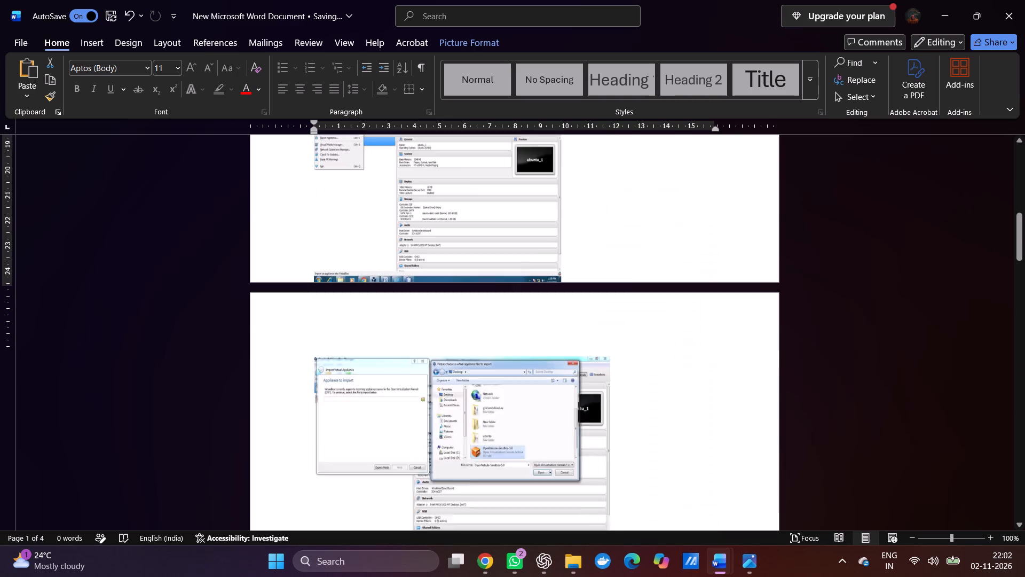
{"action": "scroll", "coordinate": [651, 404], "scroll_direction": "up", "scroll_amount": 1}
{"action": "left_click", "coordinate": [492, 445]}
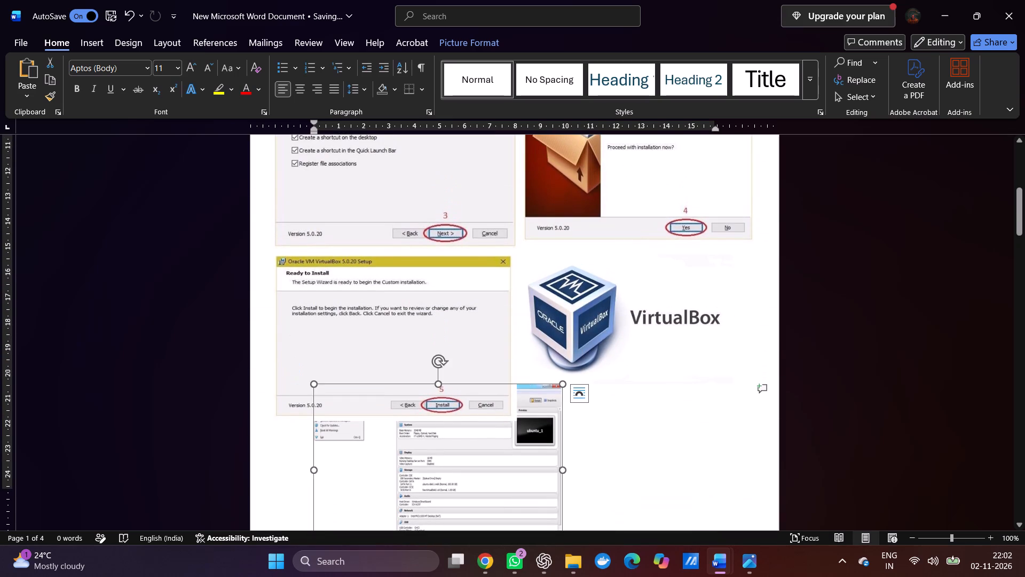
{"action": "scroll", "coordinate": [492, 445], "scroll_direction": "down", "scroll_amount": 1}
{"action": "left_click", "coordinate": [526, 240]}
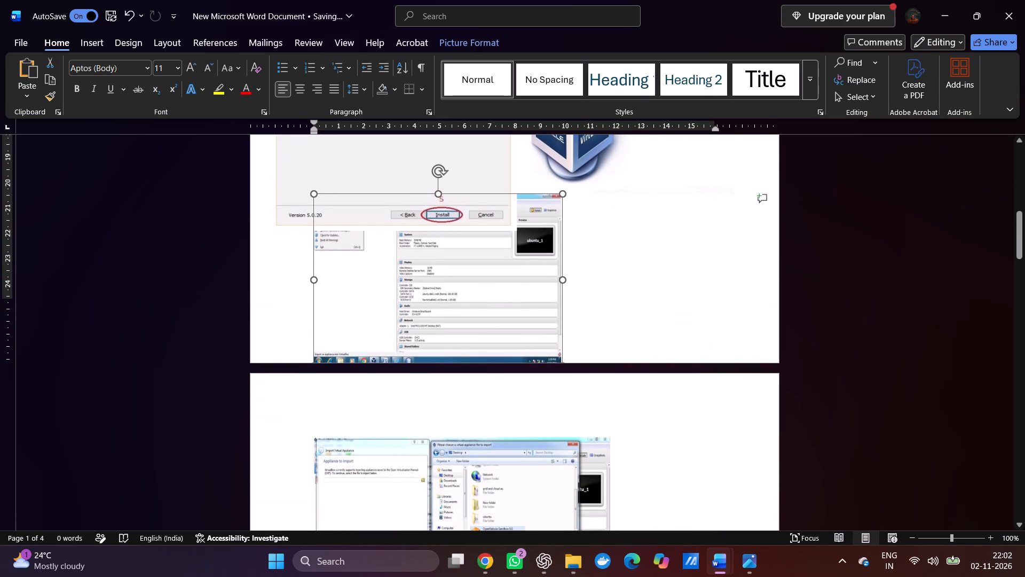
{"action": "left_click", "coordinate": [581, 207]}
{"action": "left_click", "coordinate": [608, 328]}
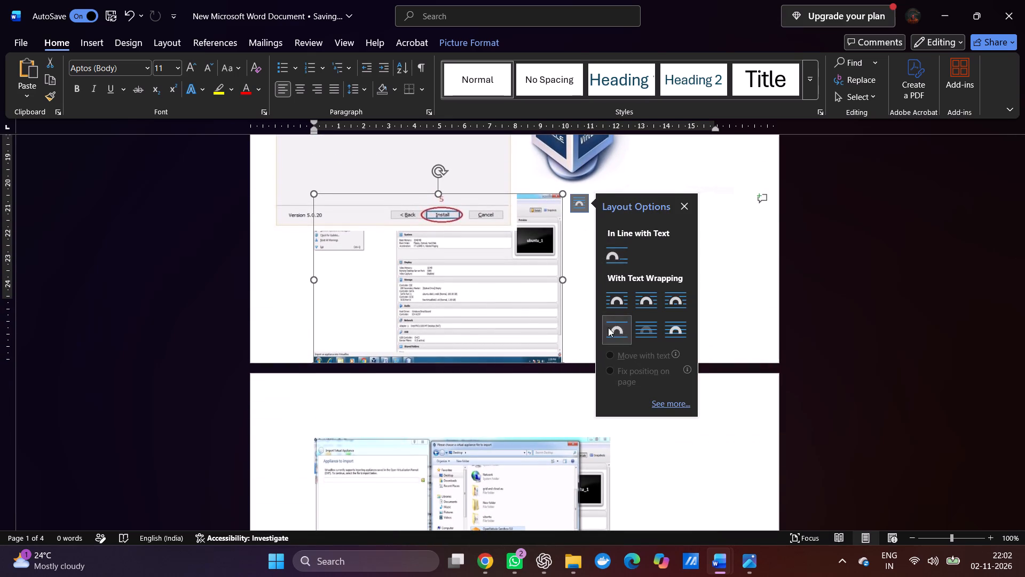
{"action": "left_click_drag", "start_coordinate": [478, 264], "coordinate": [488, 413]}
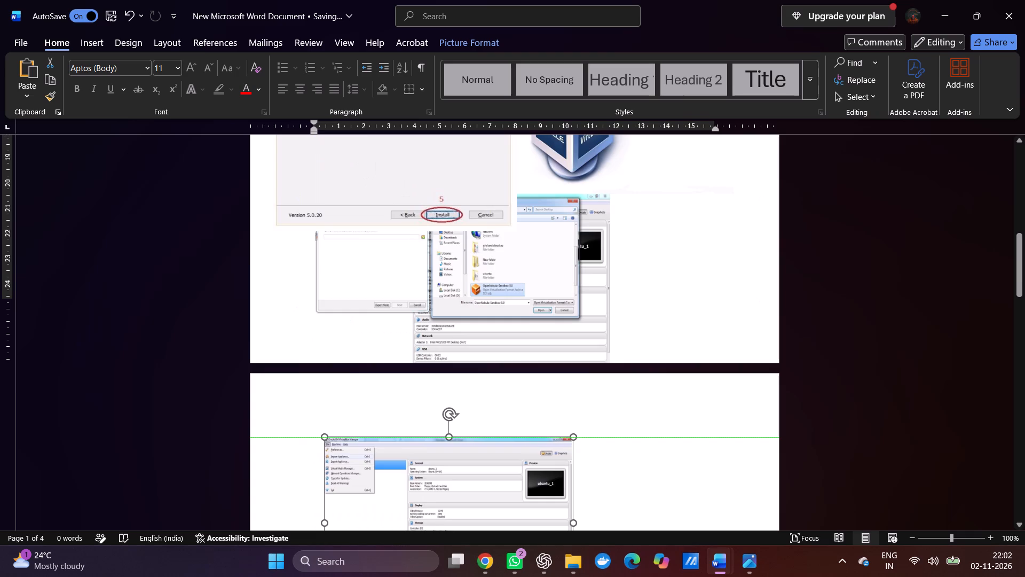
{"action": "left_click_drag", "start_coordinate": [488, 413], "coordinate": [488, 414]}
Set the Import Virtual Appliance picture overlapping the Ready to Install picture to Top and Bottom wrapping and move it down to the following page.
{"action": "scroll", "coordinate": [488, 414], "scroll_direction": "up", "scroll_amount": 2}
{"action": "left_click", "coordinate": [563, 330]}
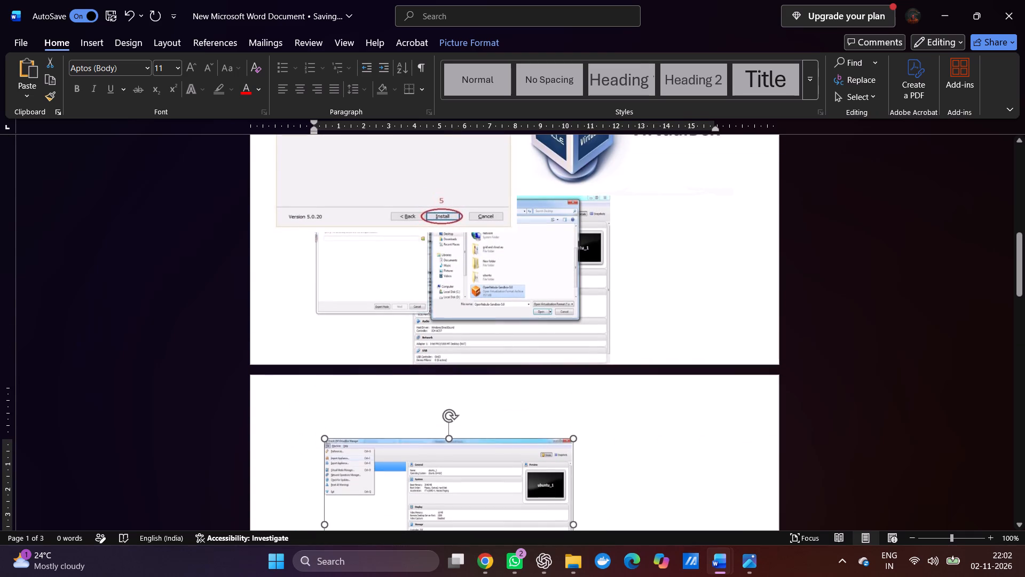
{"action": "left_click", "coordinate": [627, 208]}
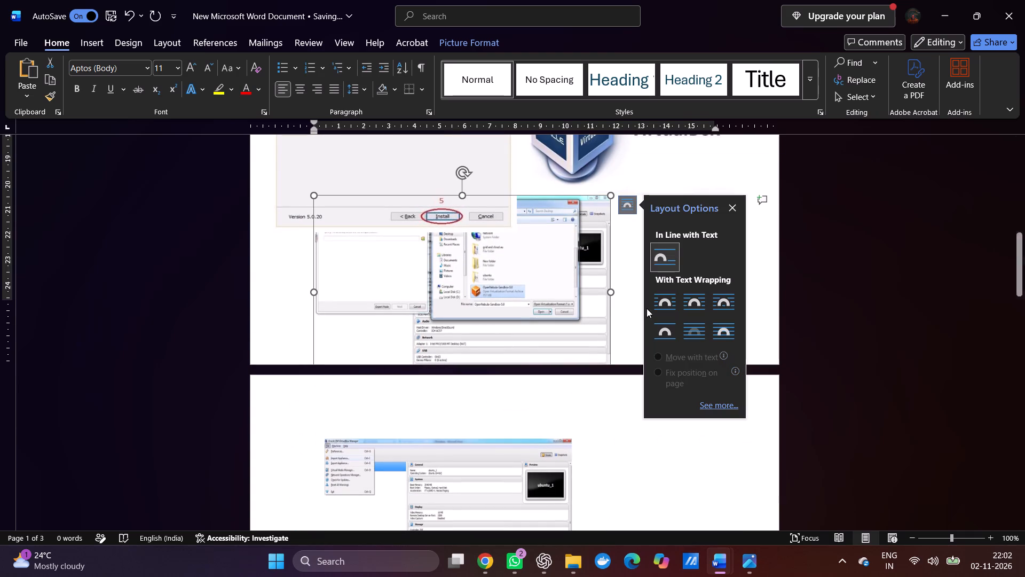
{"action": "left_click", "coordinate": [657, 333]}
{"action": "left_click_drag", "start_coordinate": [553, 262], "coordinate": [548, 310]}
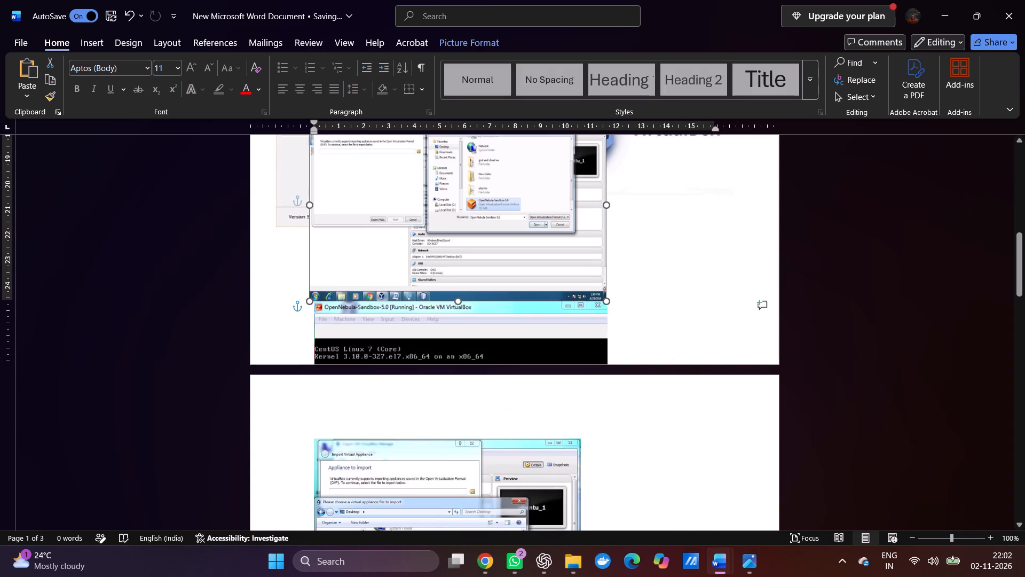
{"action": "left_click_drag", "start_coordinate": [548, 310], "coordinate": [554, 419]}
Set the OpenNebula-Sandbox-5.0 login console picture to Top and Bottom wrapping and move it to the top of page 2.
{"action": "scroll", "coordinate": [547, 302], "scroll_direction": "up", "scroll_amount": 1}
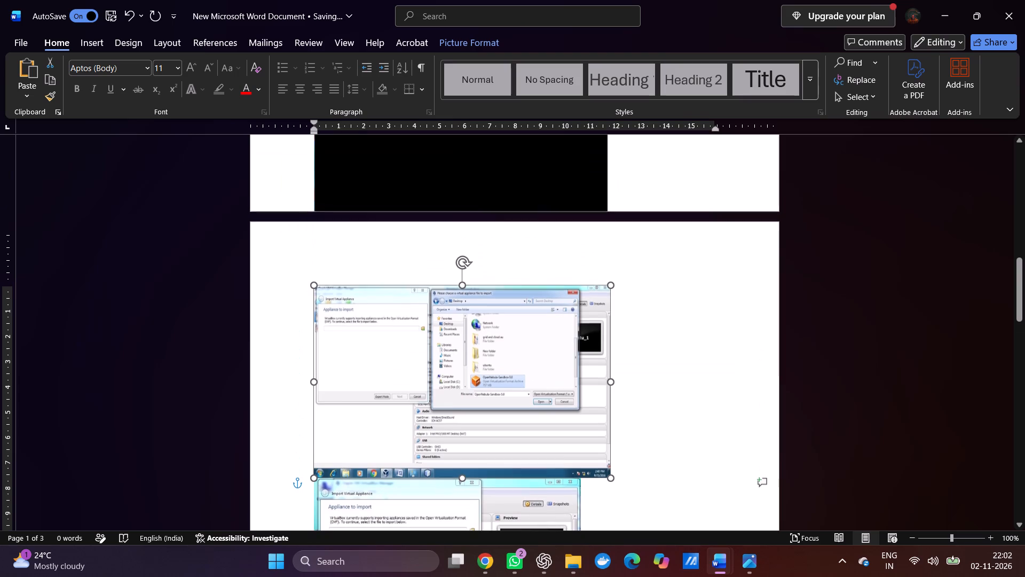
{"action": "left_click", "coordinate": [534, 191]}
{"action": "left_click", "coordinate": [620, 144]}
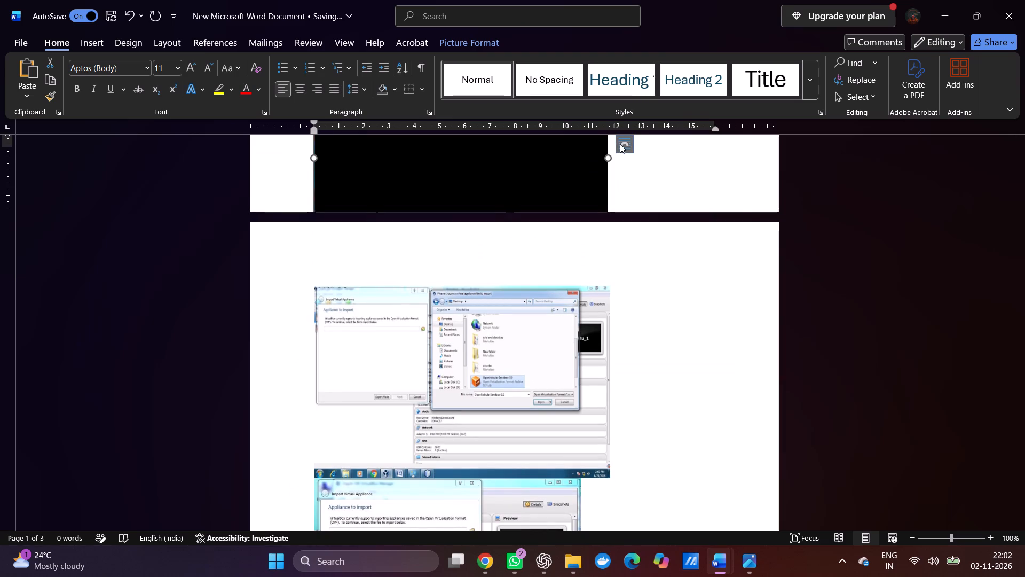
{"action": "left_click", "coordinate": [656, 259]}
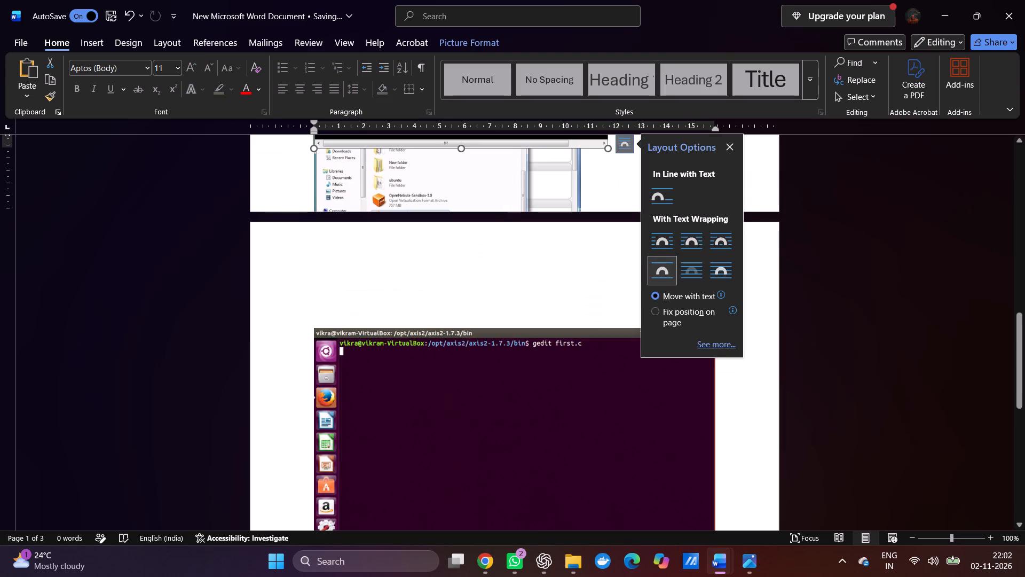
{"action": "scroll", "coordinate": [478, 210], "scroll_direction": "up", "scroll_amount": 1}
{"action": "left_click_drag", "start_coordinate": [478, 210], "coordinate": [480, 345]}
{"action": "left_click_drag", "start_coordinate": [480, 345], "coordinate": [479, 510]}
Set the ./a.out terminal picture to Top and Bottom wrapping and move it up to page 1, over the lower part of the Ready to Install picture.
{"action": "scroll", "coordinate": [511, 365], "scroll_direction": "up", "scroll_amount": 2}
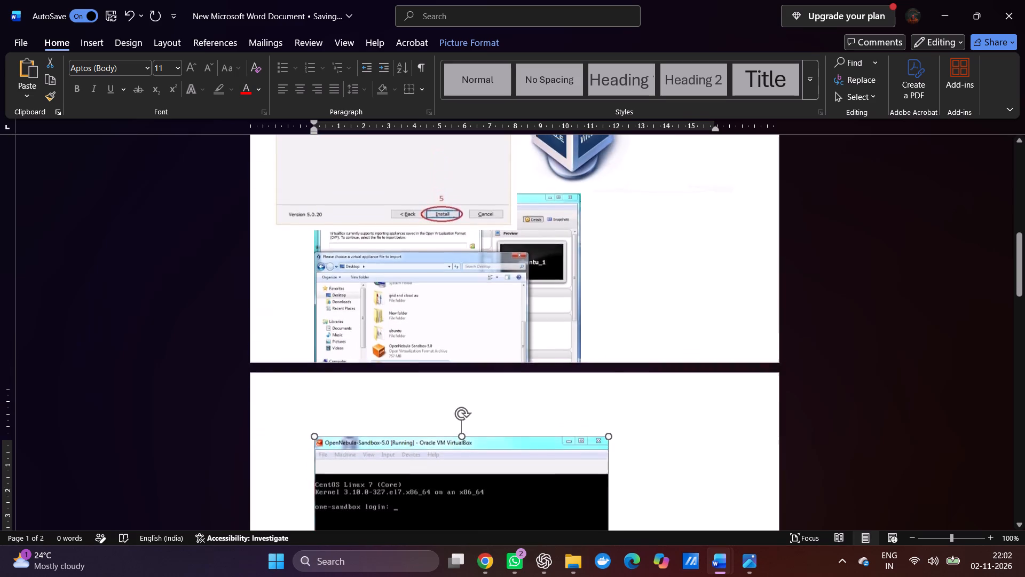
{"action": "scroll", "coordinate": [511, 365], "scroll_direction": "down", "scroll_amount": 3}
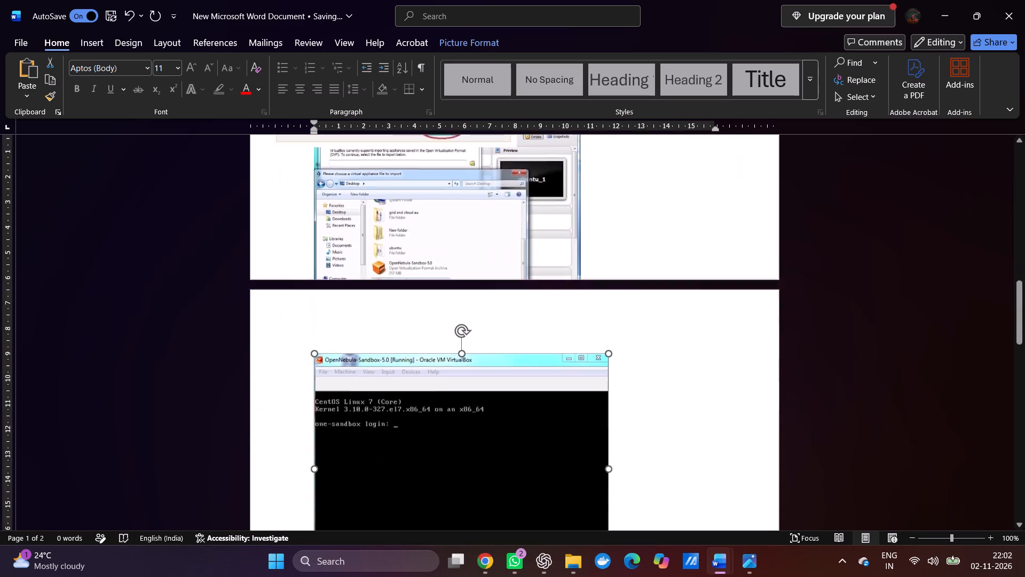
{"action": "scroll", "coordinate": [511, 365], "scroll_direction": "down", "scroll_amount": 3}
{"action": "left_click", "coordinate": [527, 256]}
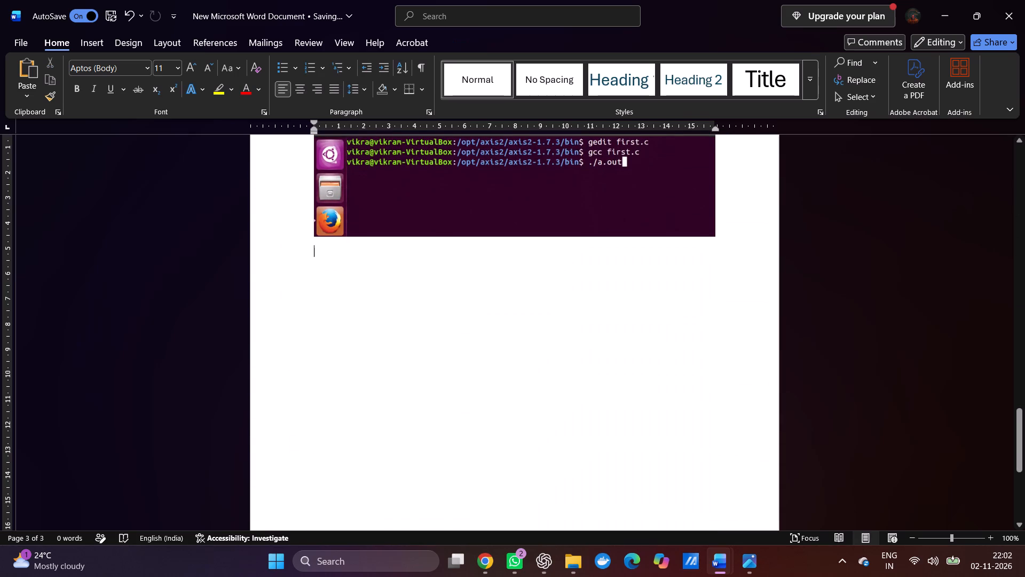
{"action": "left_click", "coordinate": [537, 208]}
{"action": "scroll", "coordinate": [537, 208], "scroll_direction": "up", "scroll_amount": 1}
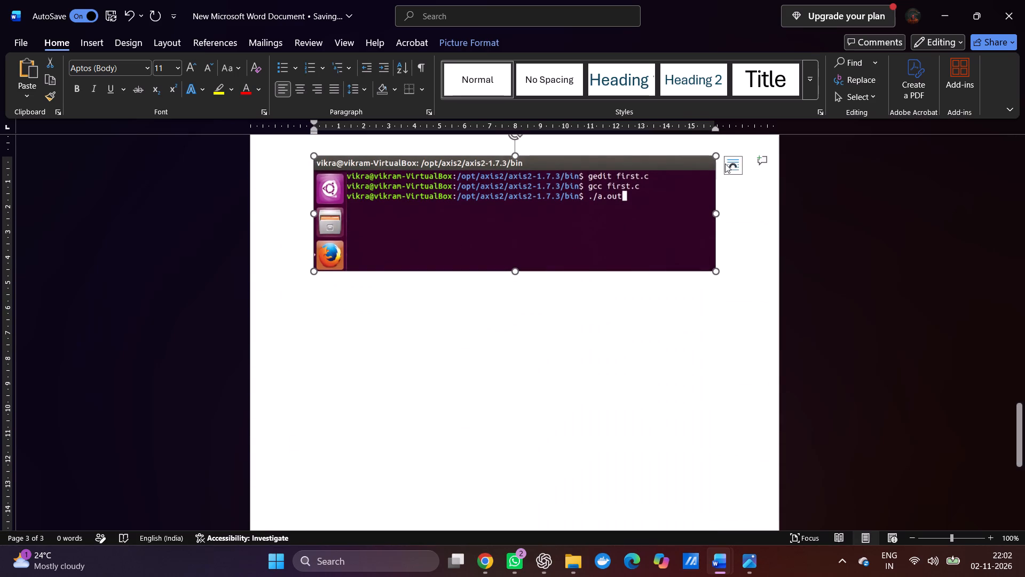
{"action": "left_click", "coordinate": [729, 165]}
{"action": "left_click", "coordinate": [768, 287]}
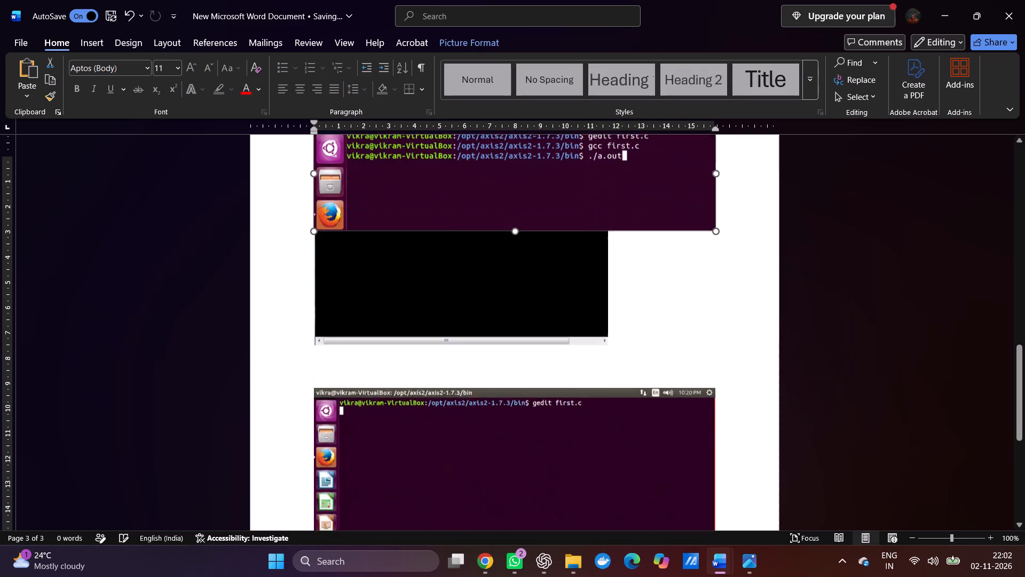
{"action": "scroll", "coordinate": [538, 255], "scroll_direction": "up", "scroll_amount": 1}
{"action": "left_click_drag", "start_coordinate": [523, 369], "coordinate": [524, 300]}
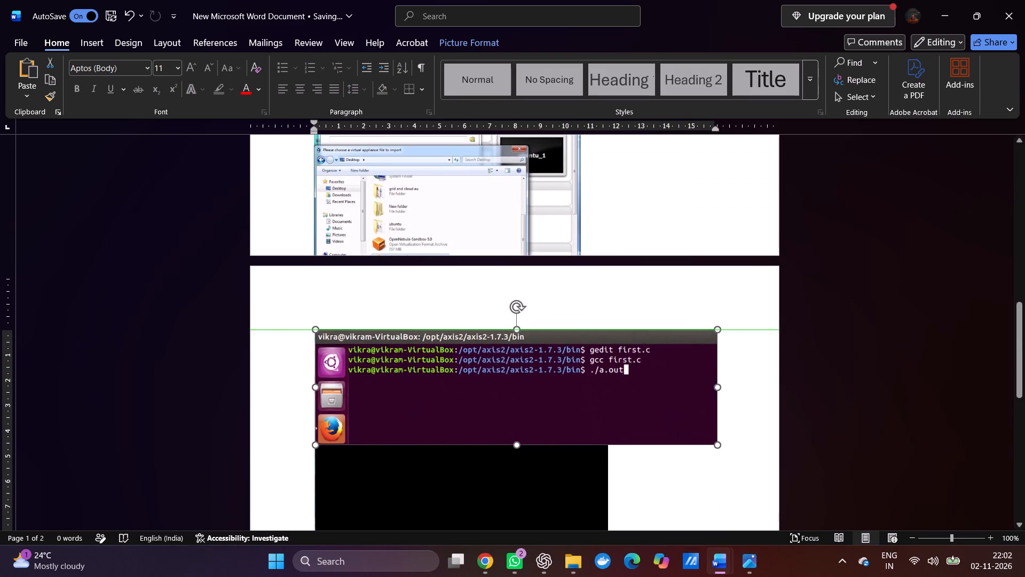
{"action": "left_click_drag", "start_coordinate": [524, 300], "coordinate": [516, 227]}
{"action": "scroll", "coordinate": [516, 227], "scroll_direction": "down", "scroll_amount": 1}
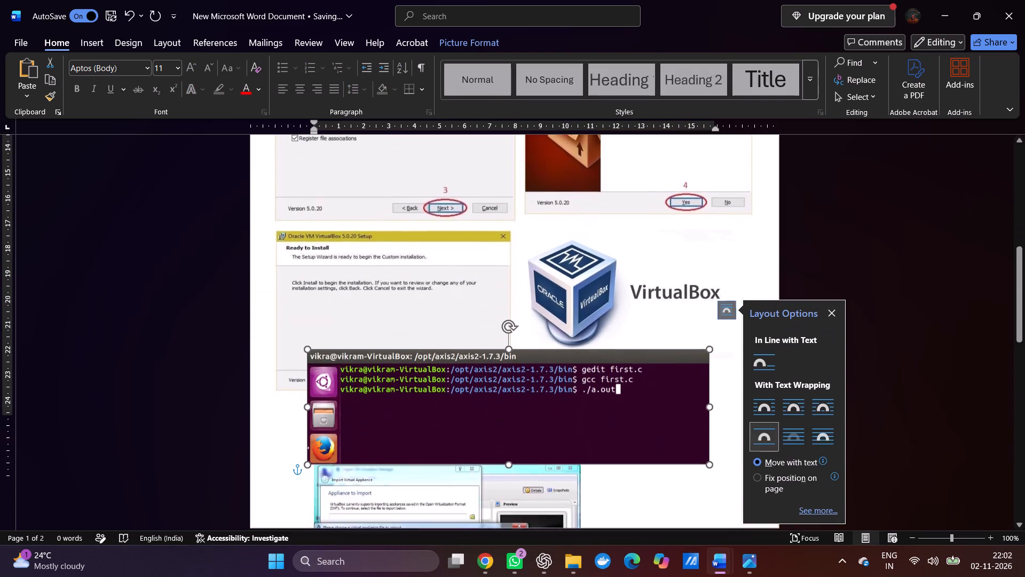
{"action": "scroll", "coordinate": [516, 227], "scroll_direction": "down", "scroll_amount": 1}
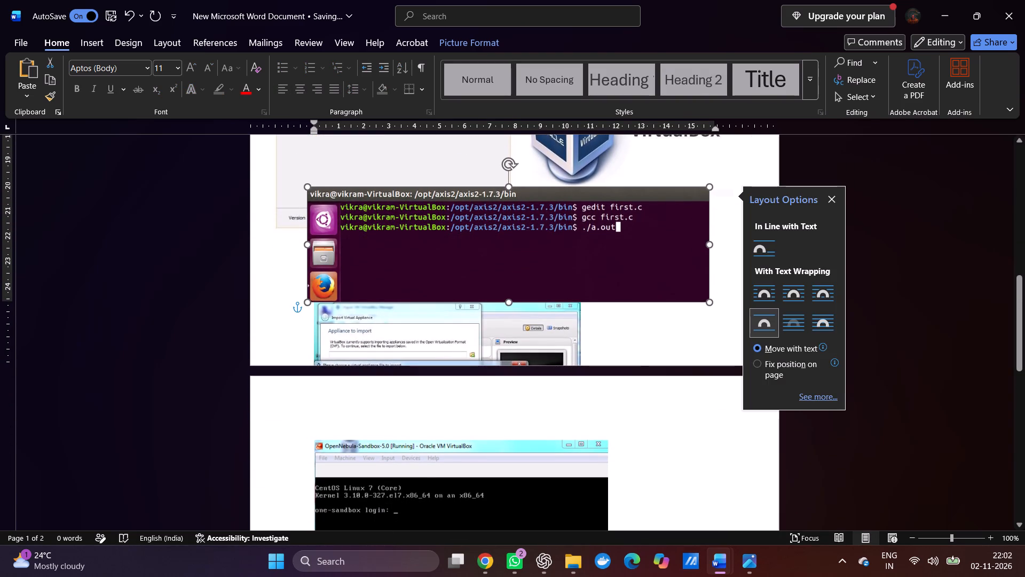
{"action": "left_click_drag", "start_coordinate": [516, 258], "coordinate": [495, 349]}
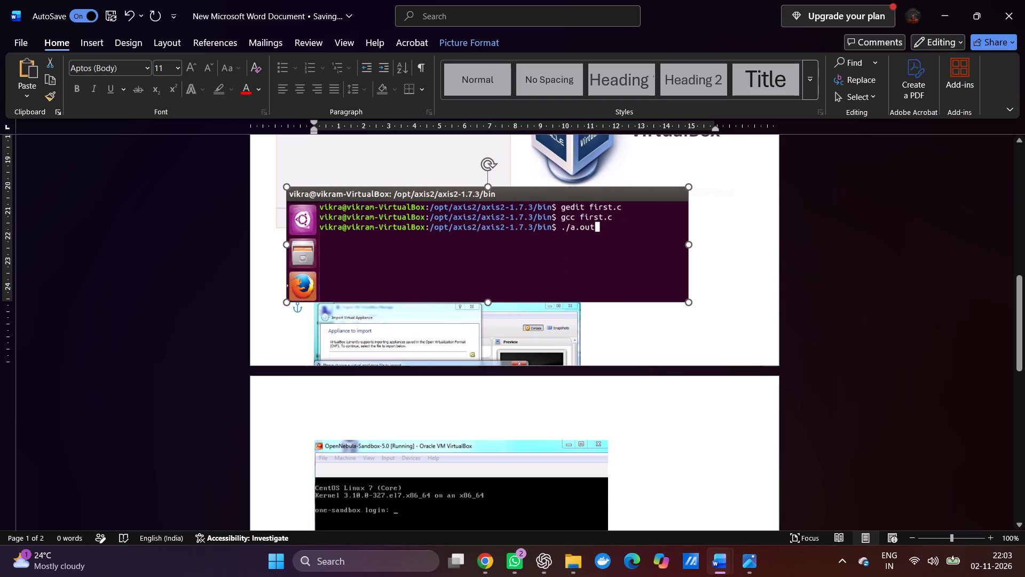
{"action": "left_click_drag", "start_coordinate": [495, 349], "coordinate": [495, 350]}
Set the Import Virtual Appliance picture with ubuntu_gt6 selected to Top and Bottom wrapping and move it to the top of page 2.
{"action": "left_click", "coordinate": [495, 350]}
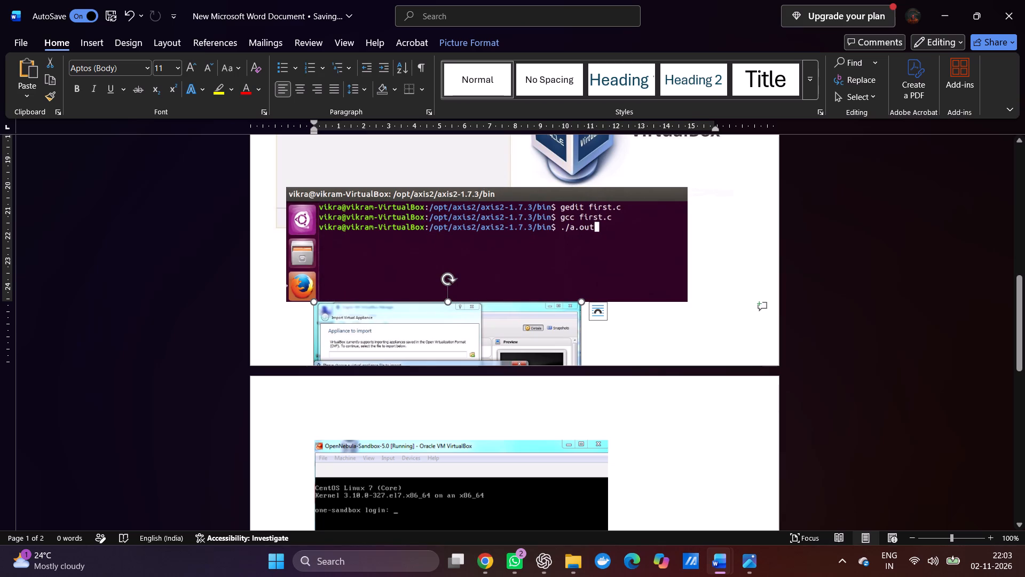
{"action": "left_click", "coordinate": [595, 310]}
{"action": "left_click", "coordinate": [637, 439]}
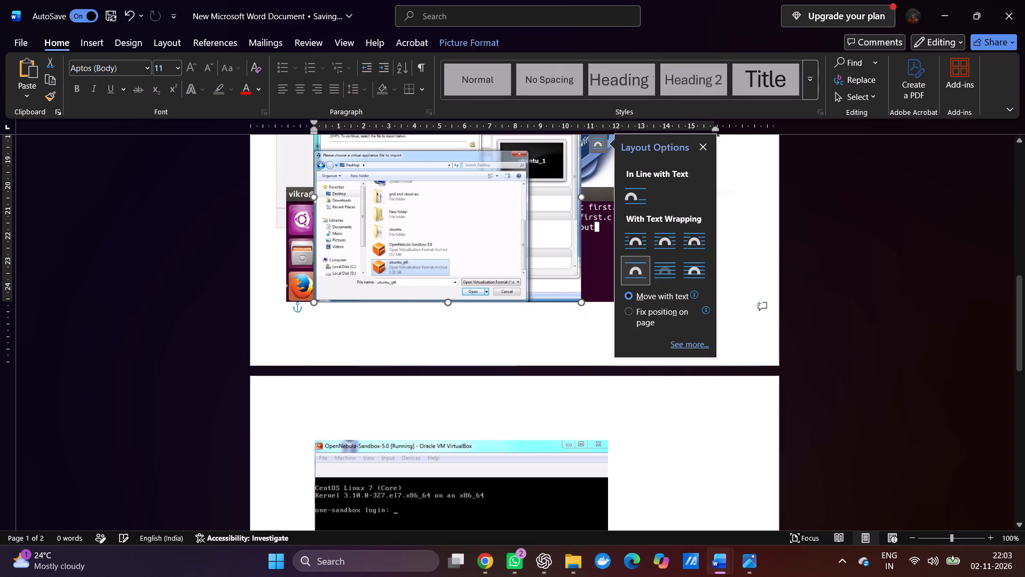
{"action": "left_click_drag", "start_coordinate": [482, 221], "coordinate": [488, 399]}
{"action": "left_click", "coordinate": [641, 304]}
Move the import picture with OpenNebula Sandbox selected from page 1 to page 2, beside the ubuntu_gt6 import picture.
{"action": "scroll", "coordinate": [641, 304], "scroll_direction": "up", "scroll_amount": 3}
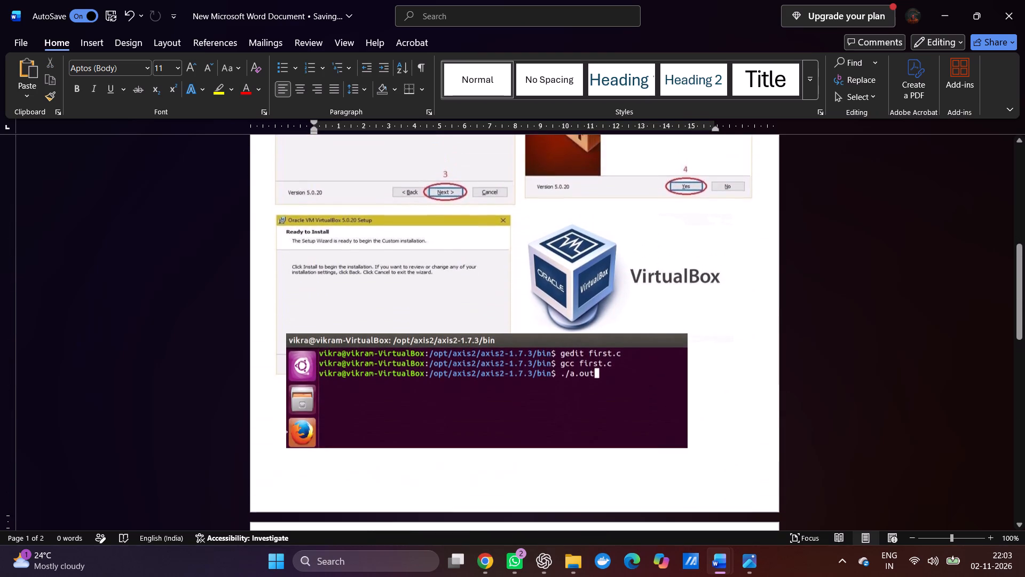
{"action": "scroll", "coordinate": [641, 304], "scroll_direction": "up", "scroll_amount": 3}
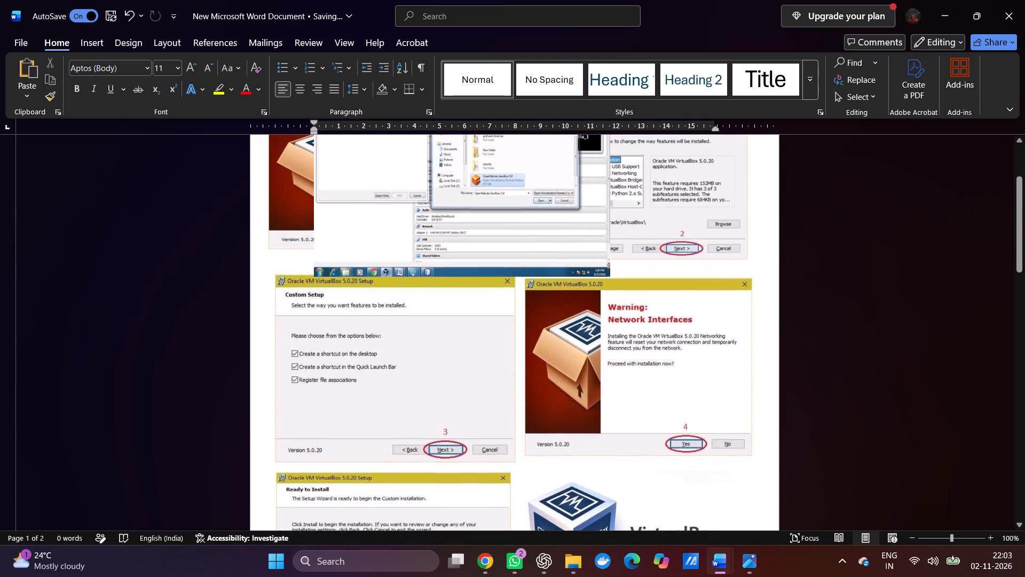
{"action": "scroll", "coordinate": [641, 304], "scroll_direction": "up", "scroll_amount": 1}
{"action": "left_click", "coordinate": [512, 285]}
{"action": "left_click_drag", "start_coordinate": [512, 285], "coordinate": [522, 386]}
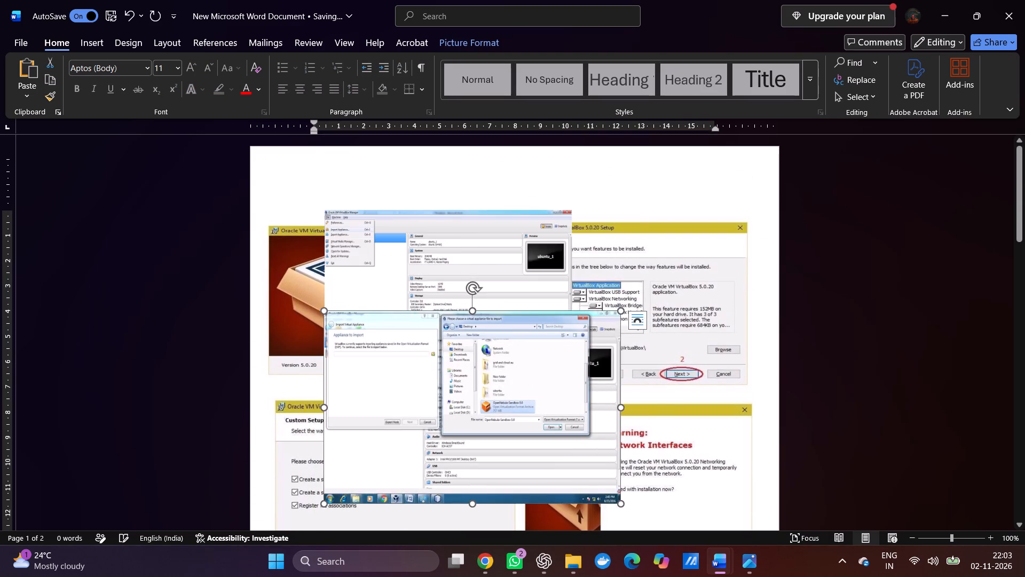
{"action": "scroll", "coordinate": [522, 386], "scroll_direction": "down", "scroll_amount": 4}
{"action": "left_click_drag", "start_coordinate": [480, 170], "coordinate": [494, 301]}
{"action": "scroll", "coordinate": [494, 301], "scroll_direction": "down", "scroll_amount": 1}
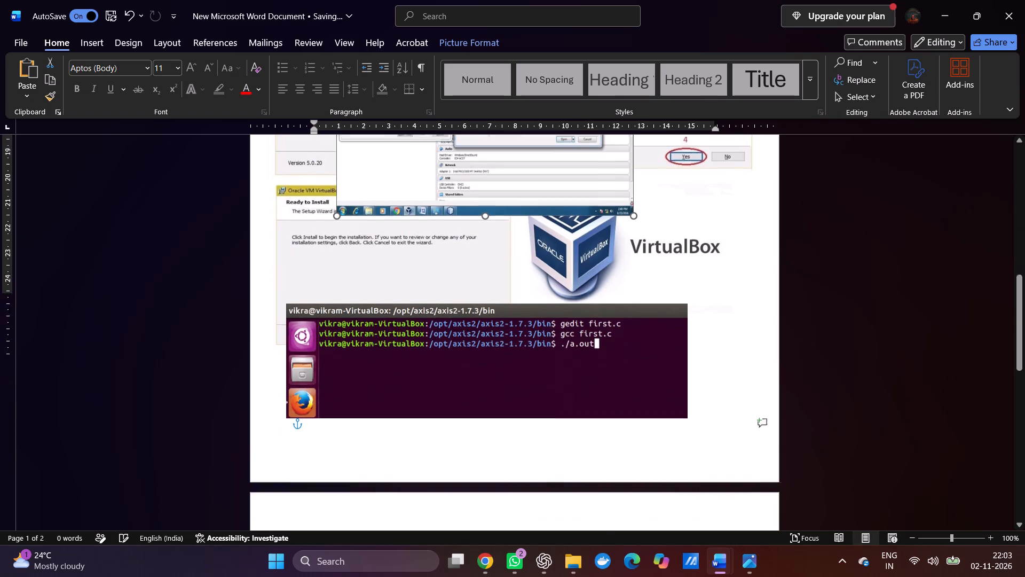
{"action": "scroll", "coordinate": [494, 301], "scroll_direction": "down", "scroll_amount": 1}
{"action": "scroll", "coordinate": [487, 184], "scroll_direction": "up", "scroll_amount": 1}
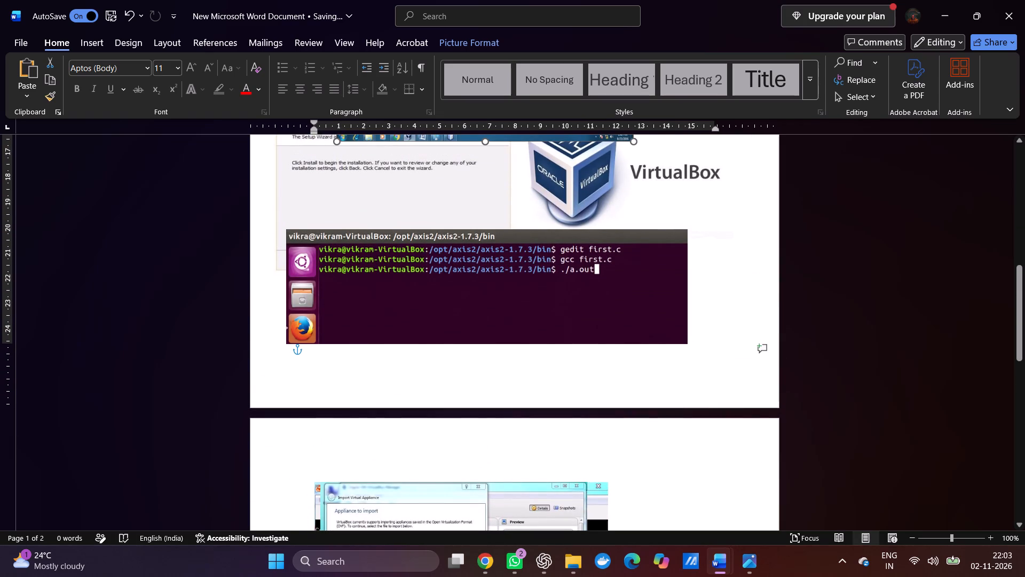
{"action": "left_click_drag", "start_coordinate": [507, 137], "coordinate": [505, 346]}
{"action": "scroll", "coordinate": [505, 346], "scroll_direction": "down", "scroll_amount": 1}
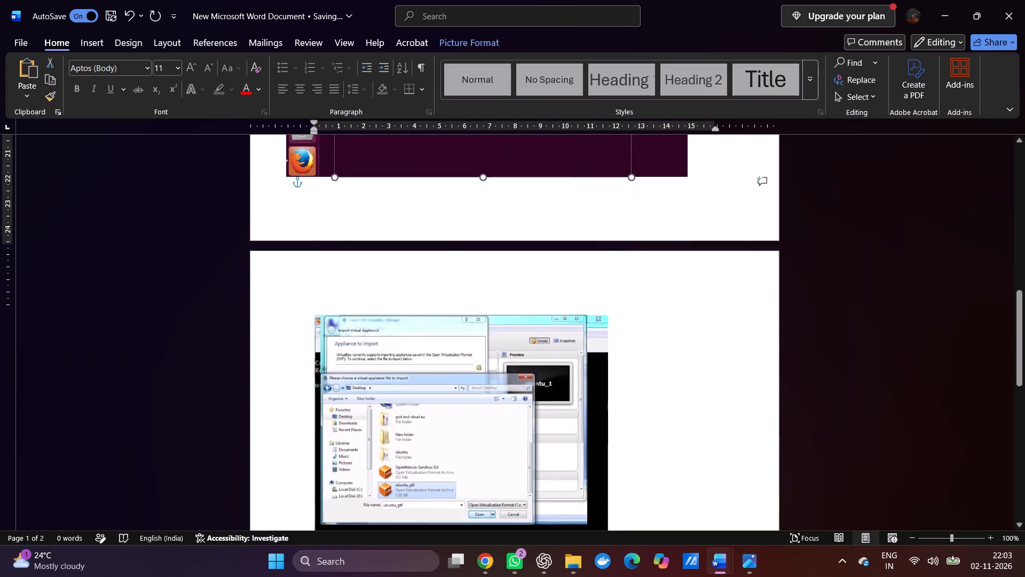
{"action": "scroll", "coordinate": [505, 346], "scroll_direction": "down", "scroll_amount": 1}
{"action": "left_click_drag", "start_coordinate": [477, 145], "coordinate": [478, 185]}
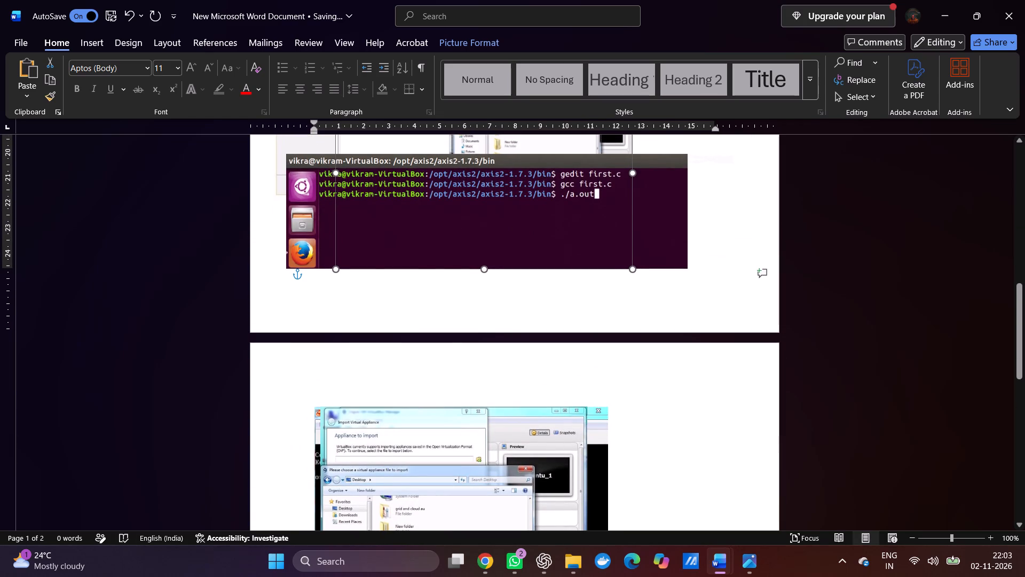
{"action": "left_click_drag", "start_coordinate": [478, 185], "coordinate": [459, 386]}
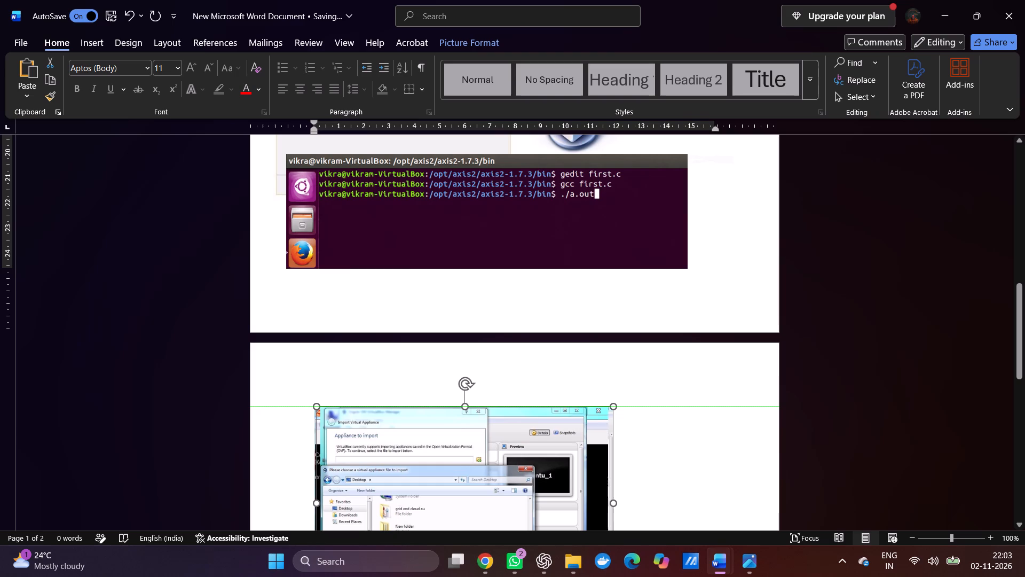
{"action": "left_click_drag", "start_coordinate": [459, 386], "coordinate": [624, 475]}
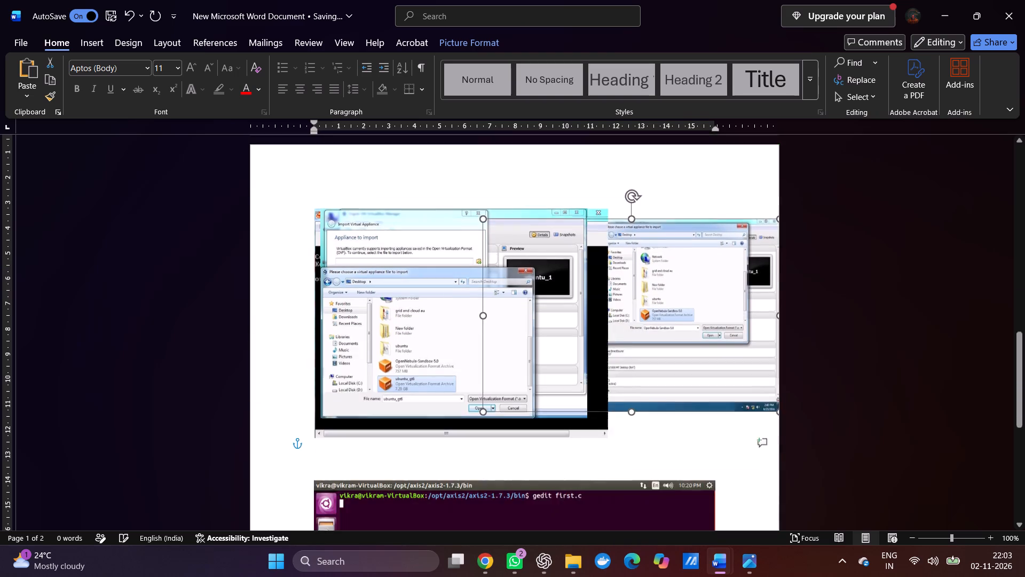
Move the VirtualBox Manager picture with the open File menu from page 1 to the top of page 2.
{"action": "scroll", "coordinate": [624, 475], "scroll_direction": "up", "scroll_amount": 4}
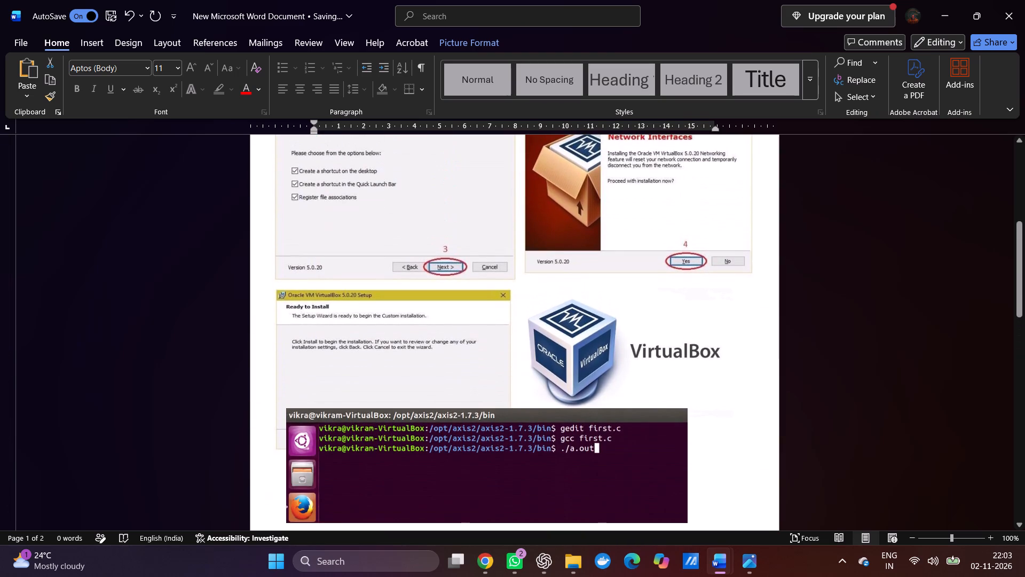
{"action": "scroll", "coordinate": [624, 475], "scroll_direction": "up", "scroll_amount": 4}
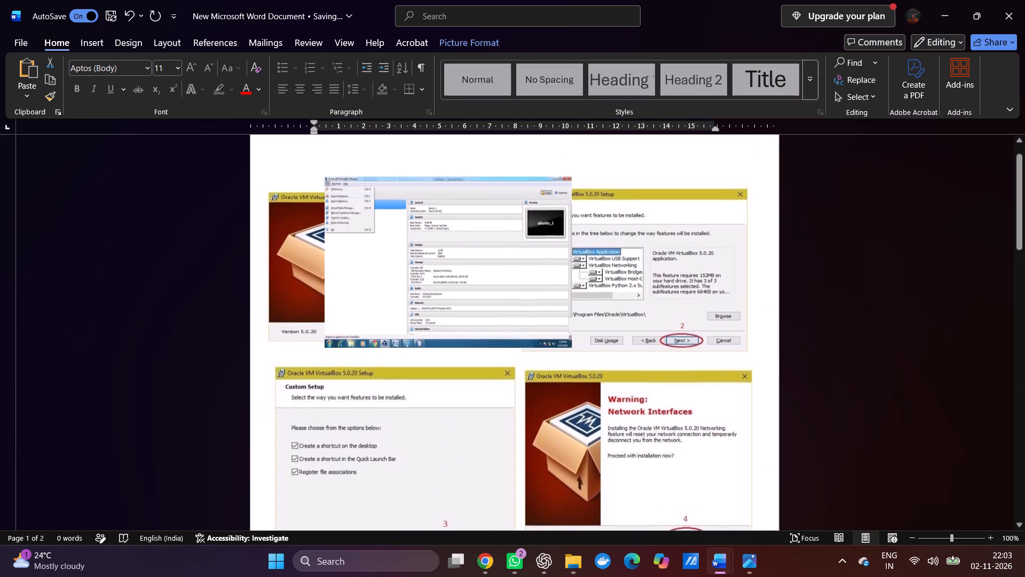
{"action": "scroll", "coordinate": [488, 268], "scroll_direction": "up", "scroll_amount": 1}
{"action": "left_click", "coordinate": [488, 268]}
{"action": "left_click_drag", "start_coordinate": [488, 268], "coordinate": [489, 358]}
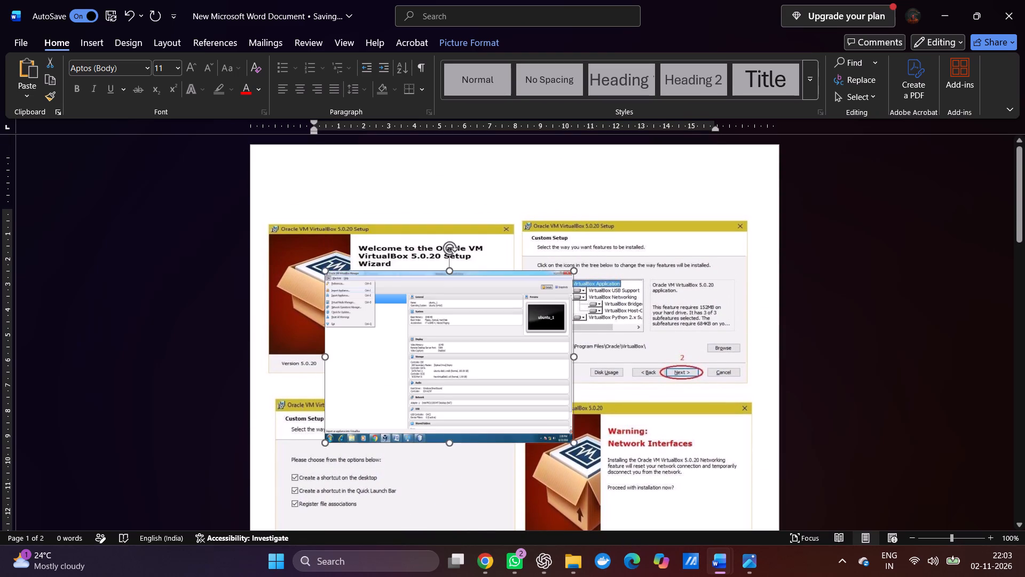
{"action": "left_click_drag", "start_coordinate": [489, 358], "coordinate": [489, 392]}
{"action": "scroll", "coordinate": [489, 392], "scroll_direction": "down", "scroll_amount": 2}
{"action": "left_click_drag", "start_coordinate": [472, 200], "coordinate": [493, 386]}
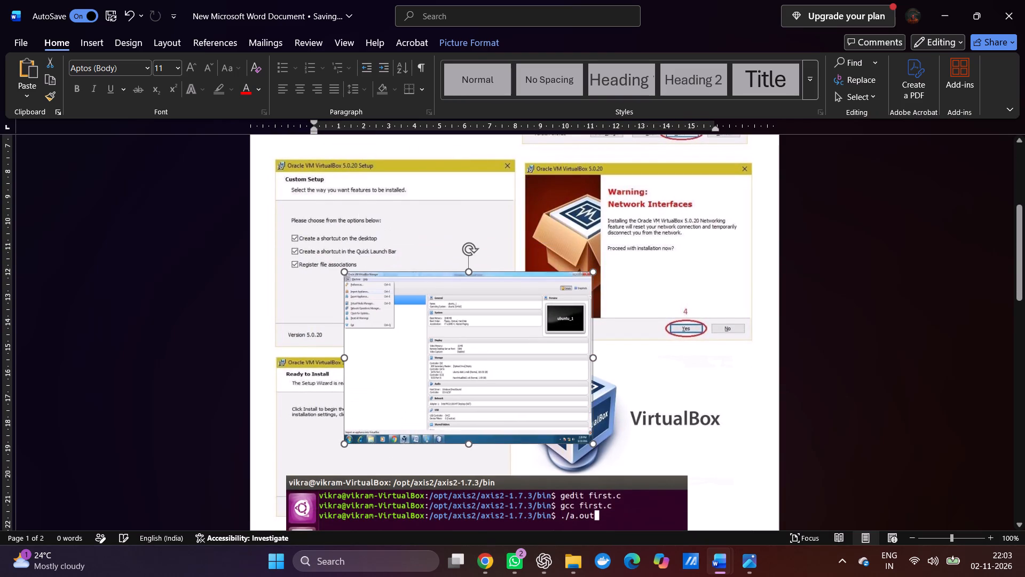
{"action": "scroll", "coordinate": [493, 386], "scroll_direction": "down", "scroll_amount": 1}
{"action": "left_click_drag", "start_coordinate": [475, 219], "coordinate": [494, 358]}
{"action": "scroll", "coordinate": [494, 358], "scroll_direction": "down", "scroll_amount": 1}
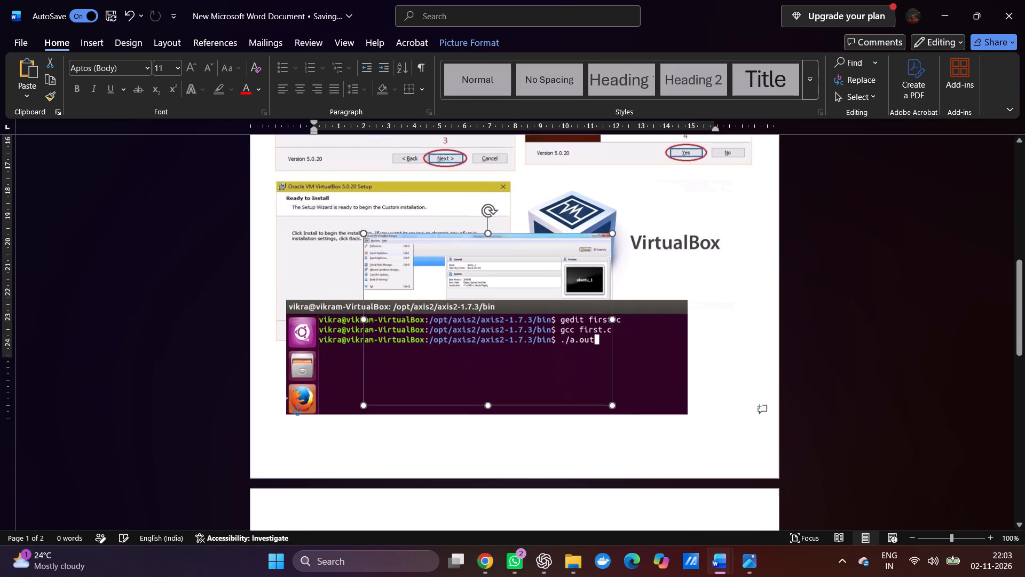
{"action": "scroll", "coordinate": [494, 358], "scroll_direction": "down", "scroll_amount": 1}
{"action": "scroll", "coordinate": [494, 358], "scroll_direction": "up", "scroll_amount": 1}
{"action": "left_click_drag", "start_coordinate": [495, 209], "coordinate": [494, 365]}
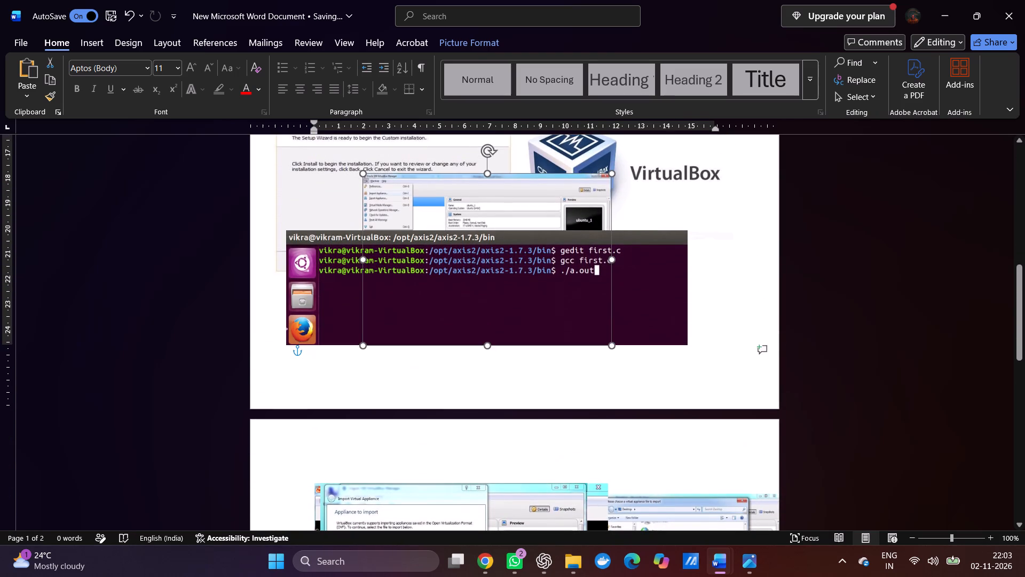
{"action": "left_click_drag", "start_coordinate": [494, 365], "coordinate": [495, 450]}
{"action": "scroll", "coordinate": [495, 450], "scroll_direction": "down", "scroll_amount": 10}
{"action": "scroll", "coordinate": [495, 450], "scroll_direction": "up", "scroll_amount": 4}
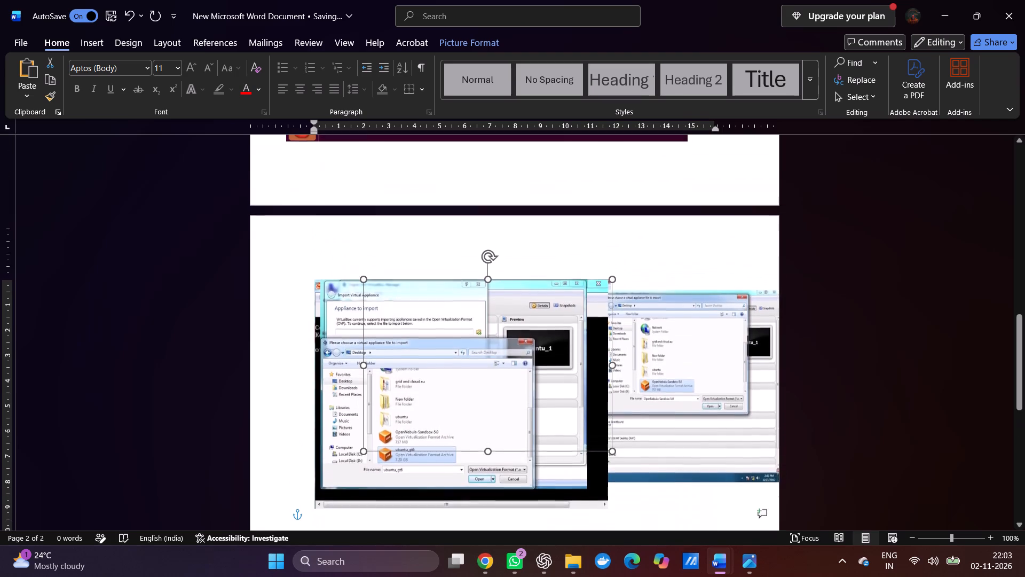
Nudge the Ready to Install picture and the first row's Welcome and Custom Setup pictures slightly up on page 1.
{"action": "scroll", "coordinate": [495, 450], "scroll_direction": "up", "scroll_amount": 3}
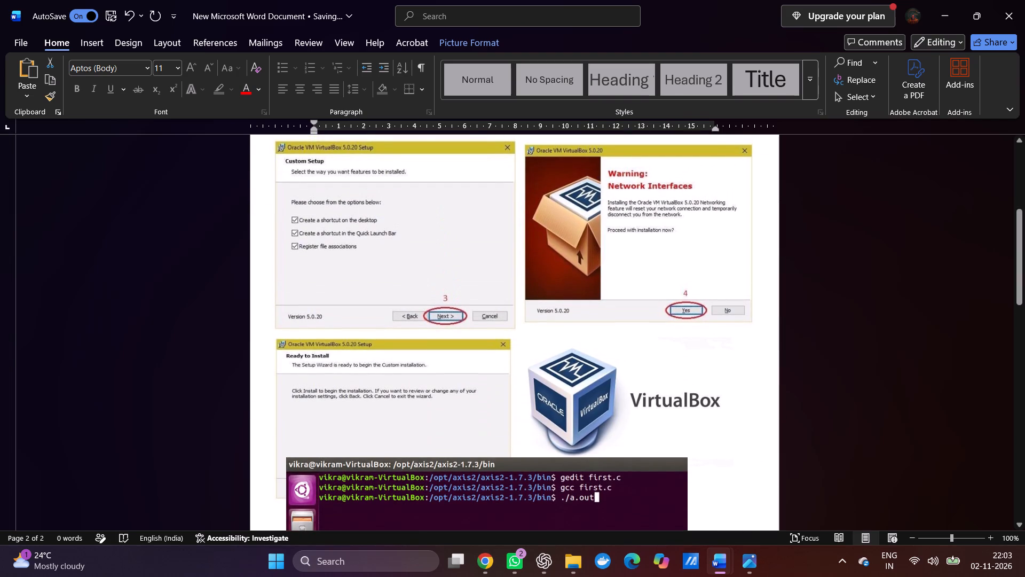
{"action": "left_click", "coordinate": [462, 424]}
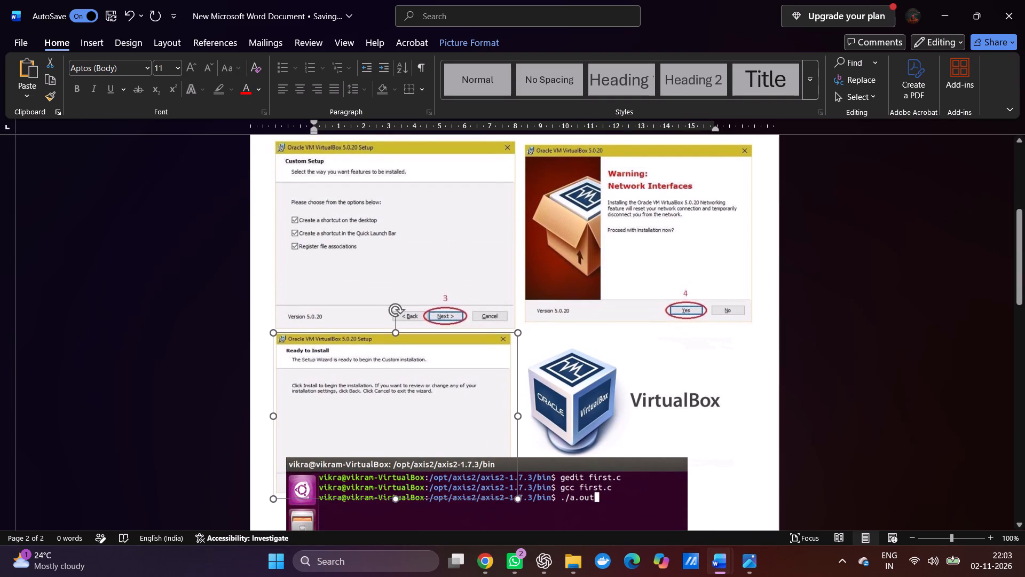
{"action": "scroll", "coordinate": [464, 420], "scroll_direction": "up", "scroll_amount": 3}
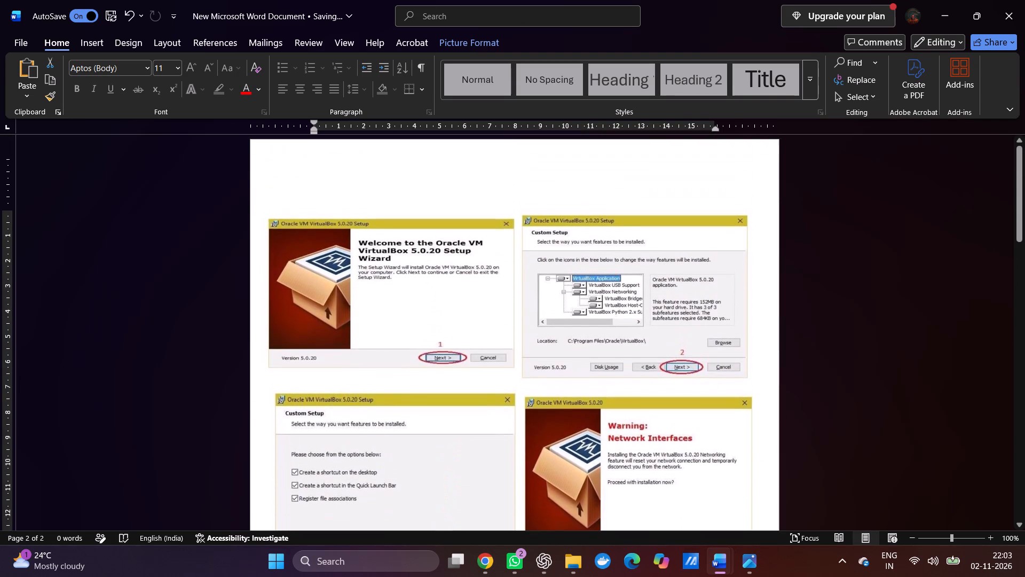
{"action": "left_click_drag", "start_coordinate": [422, 309], "coordinate": [420, 276]}
{"action": "left_click_drag", "start_coordinate": [566, 288], "coordinate": [565, 252]}
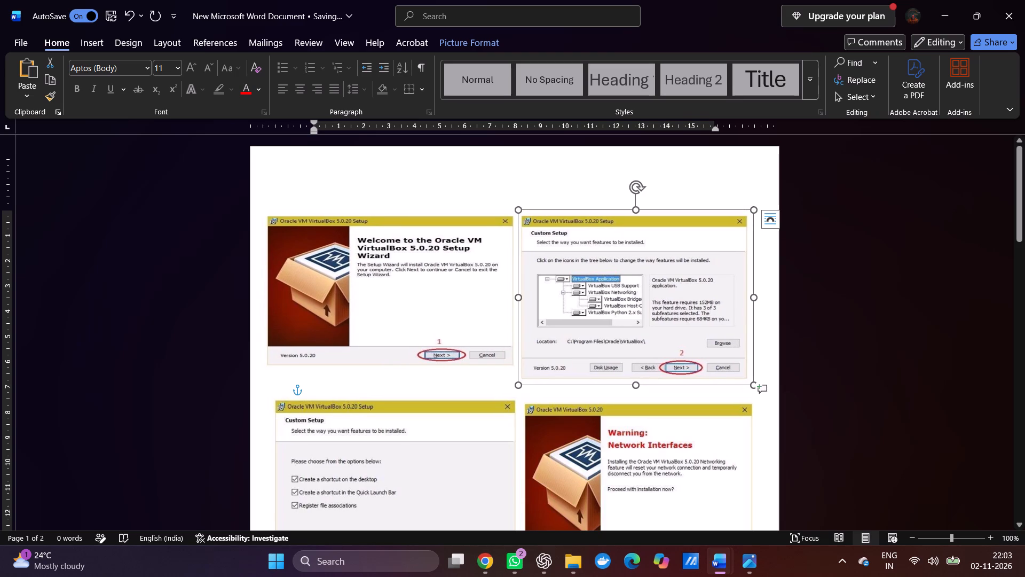
Move the second row's Custom Setup and Network Interfaces warning pictures up, close beneath the first row of pictures.
{"action": "left_click_drag", "start_coordinate": [435, 447], "coordinate": [432, 420]}
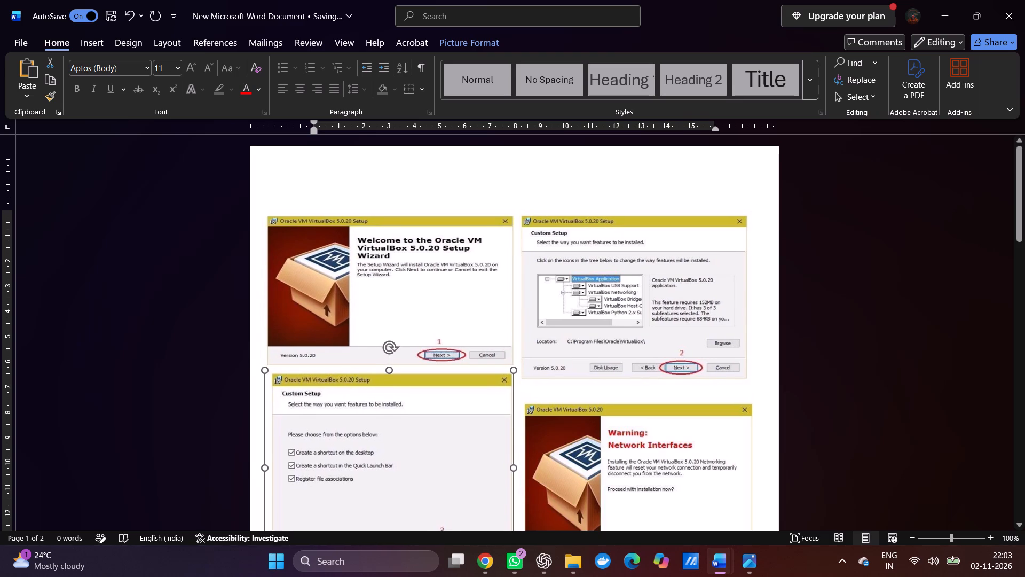
{"action": "left_click_drag", "start_coordinate": [432, 420], "coordinate": [431, 418]}
{"action": "left_click_drag", "start_coordinate": [609, 435], "coordinate": [604, 414]}
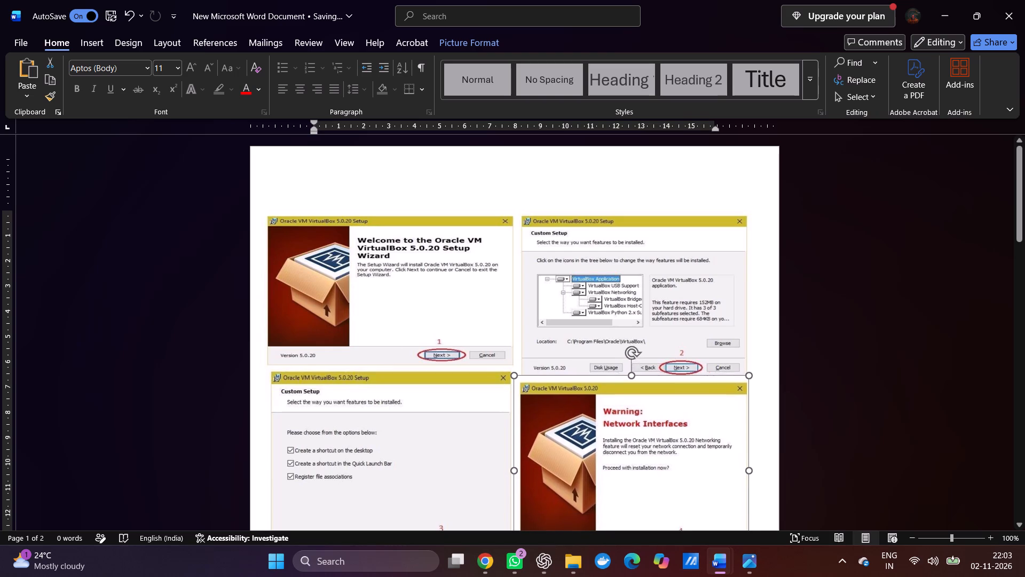
{"action": "left_click_drag", "start_coordinate": [604, 414], "coordinate": [605, 415]}
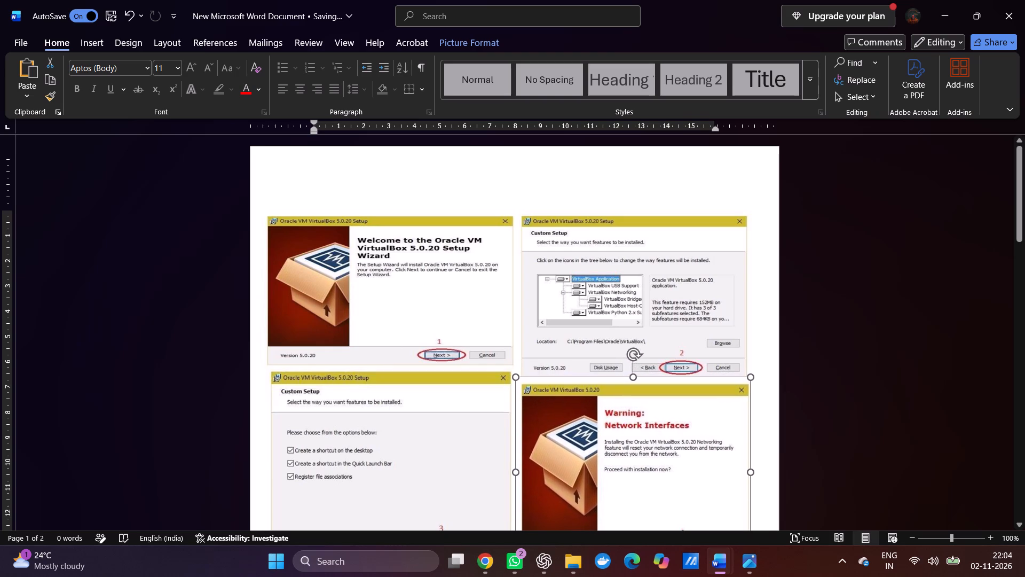
{"action": "left_click_drag", "start_coordinate": [605, 415], "coordinate": [606, 415]}
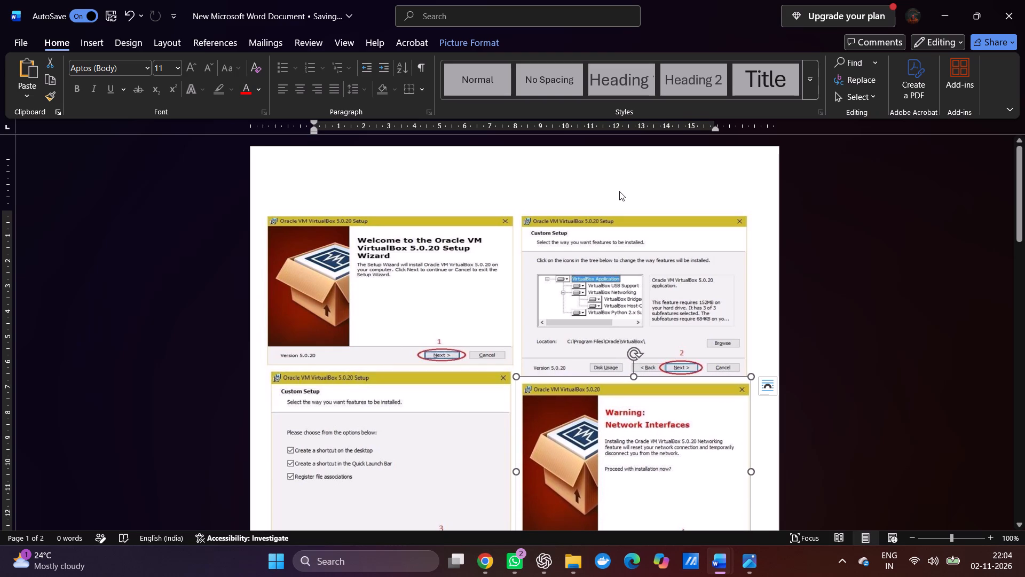
Move the VirtualBox logo picture up on page 1, close beneath the Network Interfaces warning picture.
{"action": "left_click", "coordinate": [619, 191]}
{"action": "scroll", "coordinate": [589, 402], "scroll_direction": "down", "scroll_amount": 3}
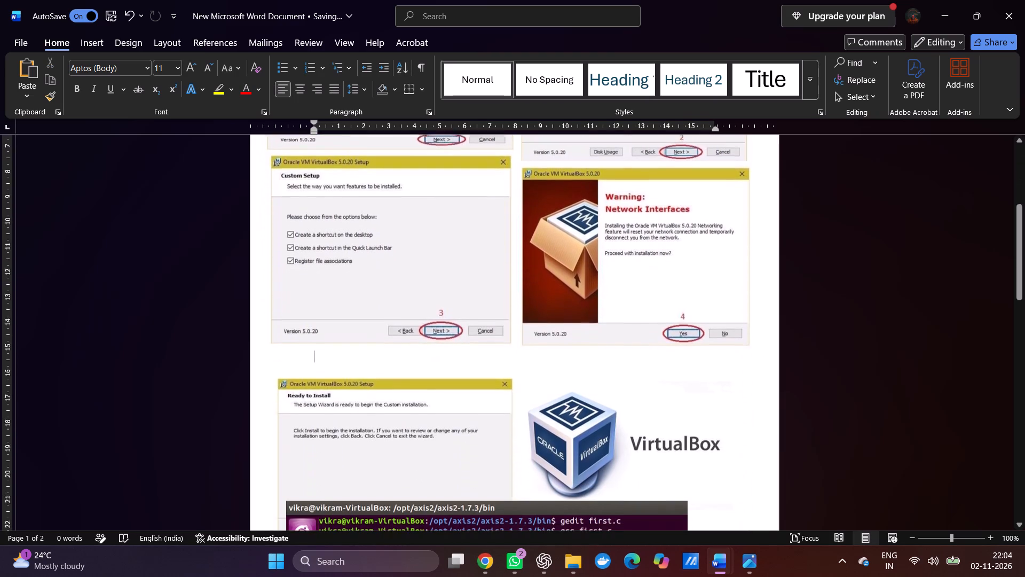
{"action": "scroll", "coordinate": [589, 402], "scroll_direction": "down", "scroll_amount": 1}
{"action": "left_click_drag", "start_coordinate": [618, 357], "coordinate": [621, 325]}
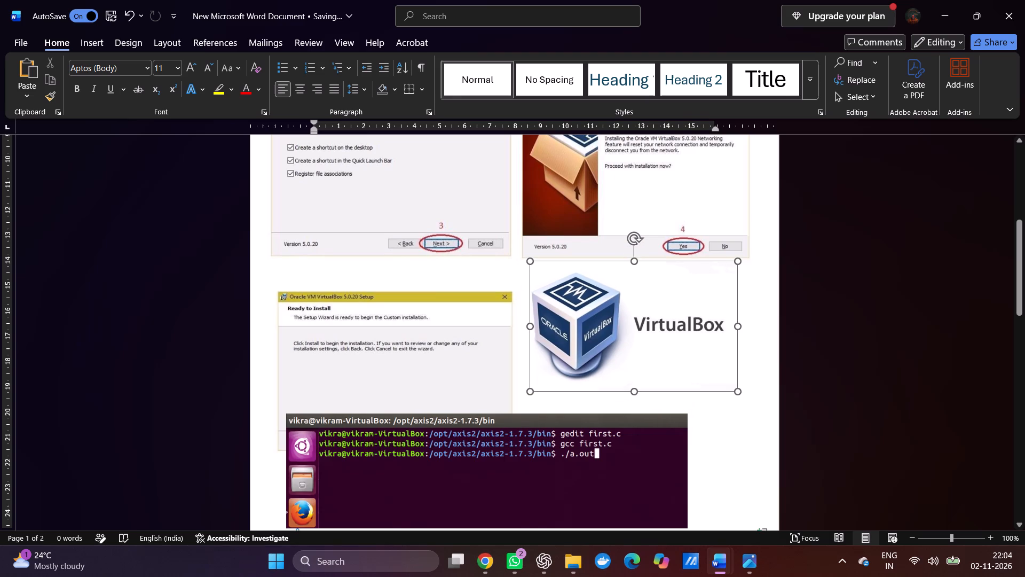
{"action": "left_click_drag", "start_coordinate": [621, 325], "coordinate": [621, 326]}
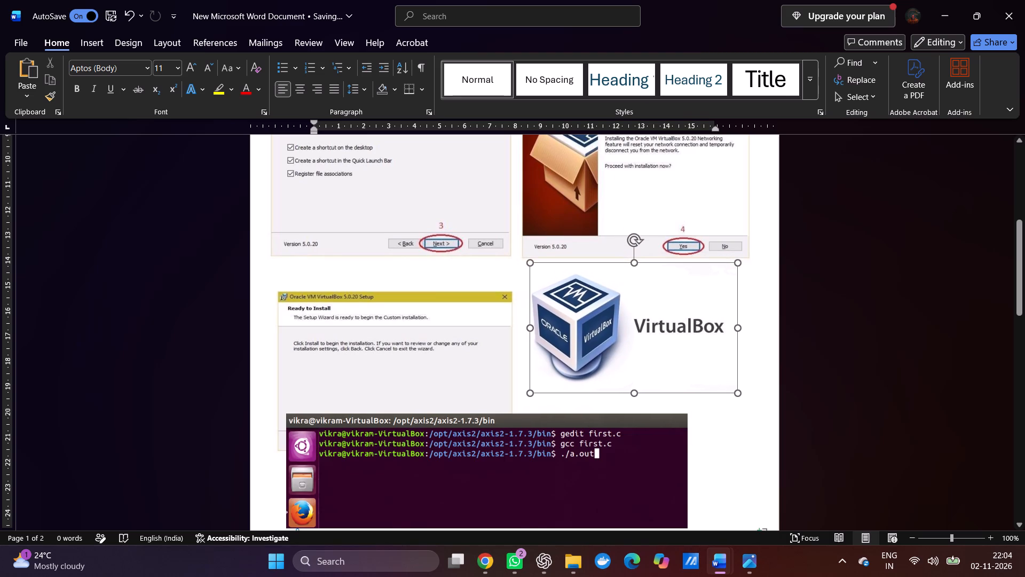
{"action": "left_click_drag", "start_coordinate": [621, 326], "coordinate": [620, 331]}
Move the Ready to Install picture up beneath the second-row Custom Setup picture and slightly reduce its height.
{"action": "left_click_drag", "start_coordinate": [408, 340], "coordinate": [402, 314]}
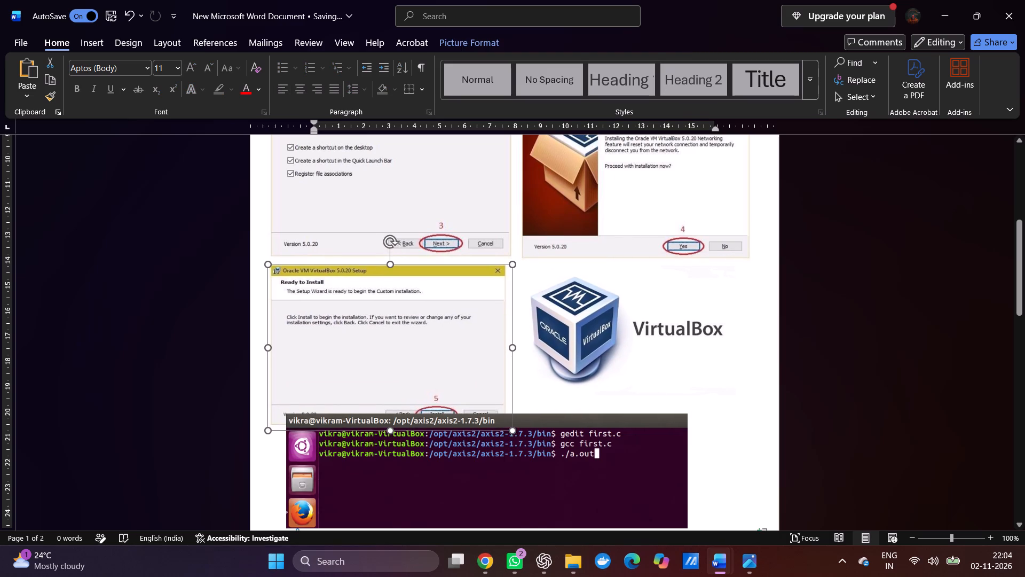
{"action": "left_click_drag", "start_coordinate": [402, 314], "coordinate": [402, 313]}
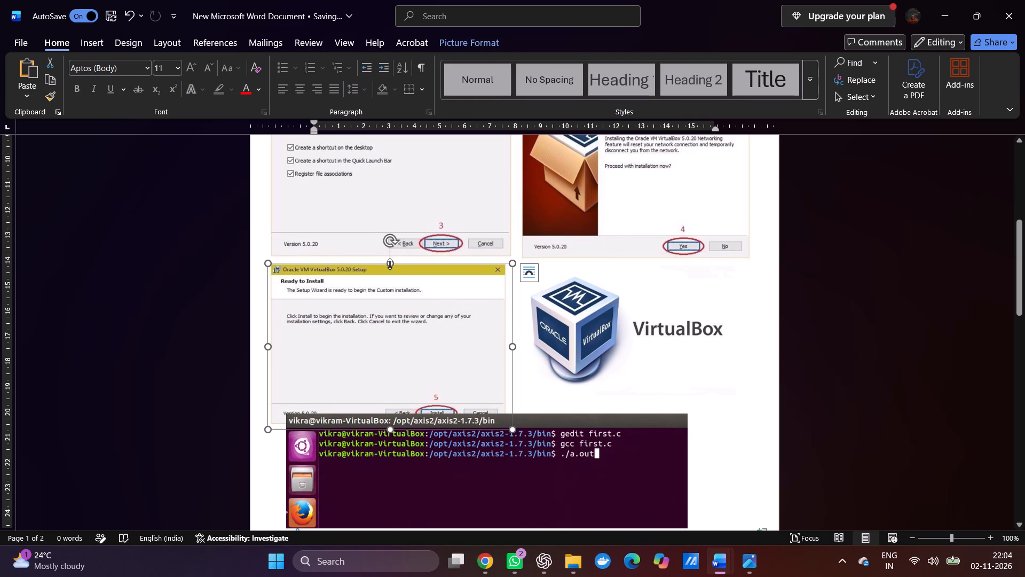
{"action": "left_click_drag", "start_coordinate": [390, 264], "coordinate": [390, 276]}
{"action": "left_click_drag", "start_coordinate": [392, 355], "coordinate": [390, 329]}
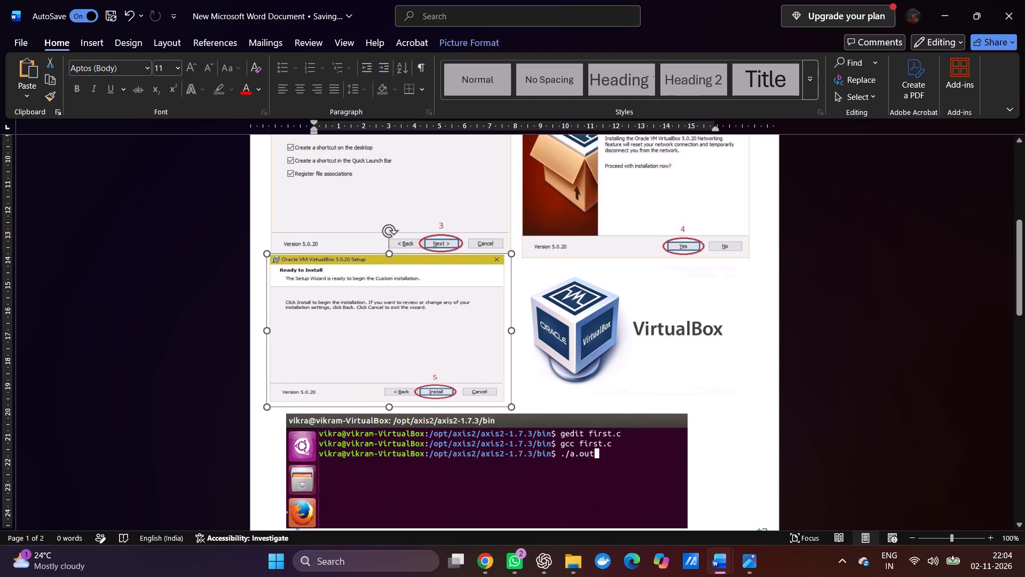
{"action": "left_click_drag", "start_coordinate": [390, 329], "coordinate": [397, 338]}
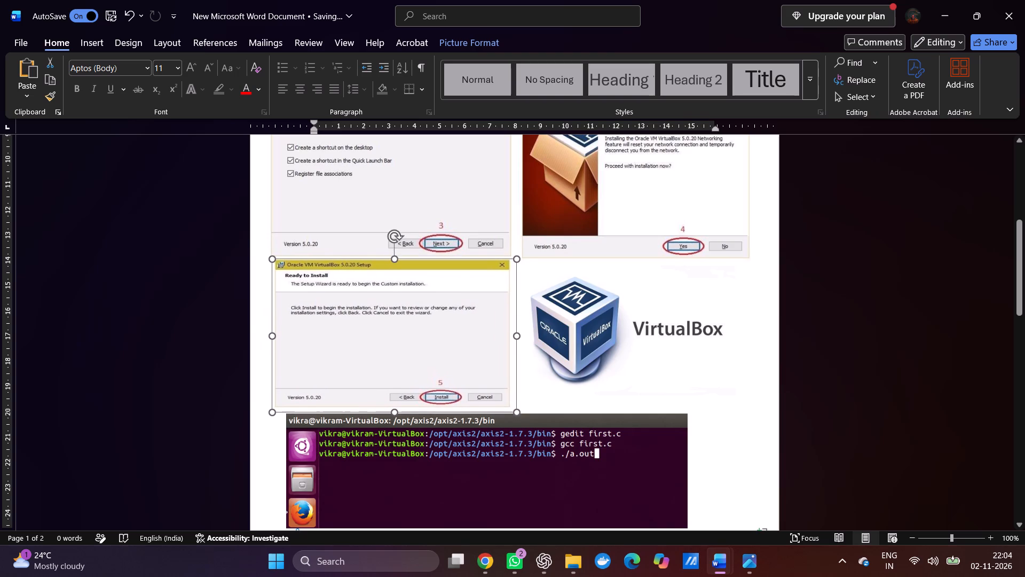
{"action": "left_click_drag", "start_coordinate": [397, 338], "coordinate": [394, 338]}
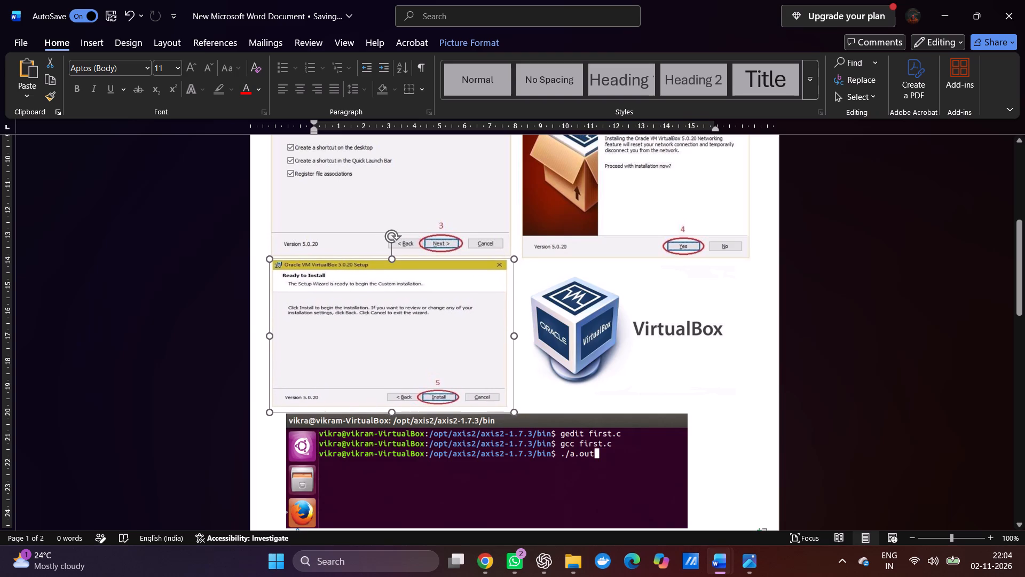
{"action": "left_click_drag", "start_coordinate": [394, 338], "coordinate": [394, 337]}
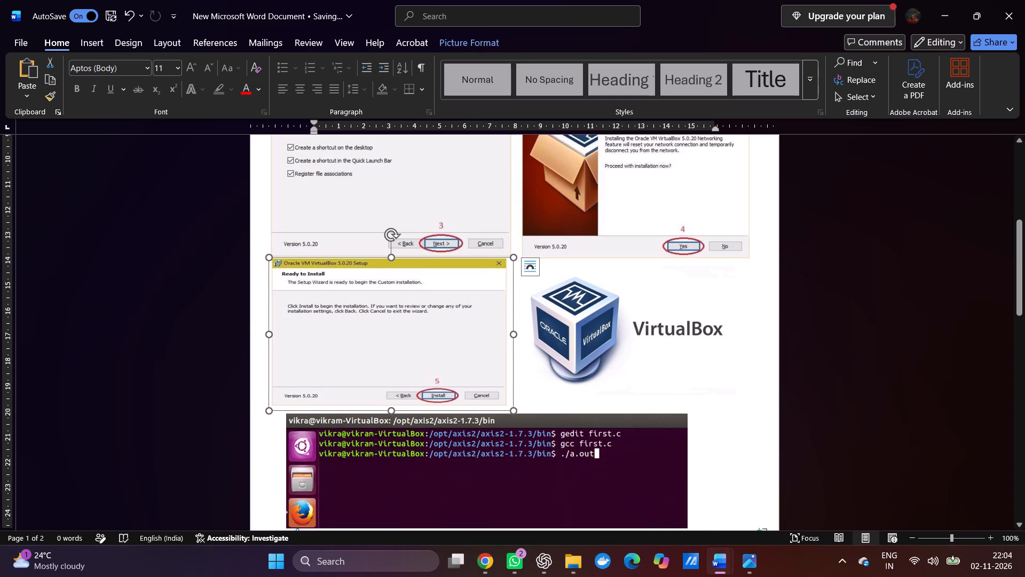
Move the terminal picture with gcc first.c and ./a.out slightly up and inward, directly beneath the Ready to Install picture.
{"action": "left_click_drag", "start_coordinate": [501, 449], "coordinate": [516, 433]}
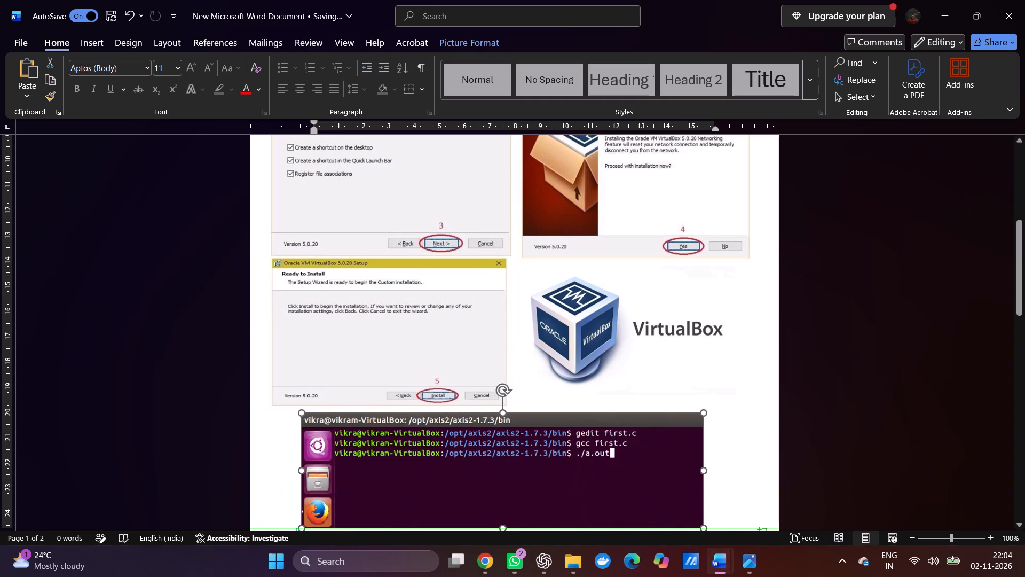
{"action": "left_click_drag", "start_coordinate": [516, 433], "coordinate": [518, 441]}
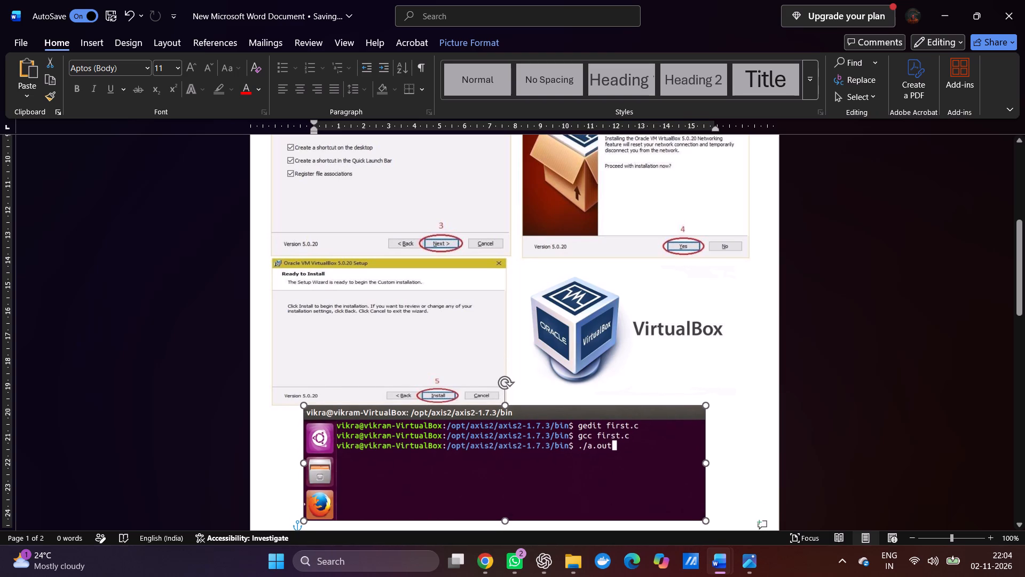
{"action": "left_click_drag", "start_coordinate": [518, 441], "coordinate": [518, 442]}
{"action": "left_click", "coordinate": [595, 338]}
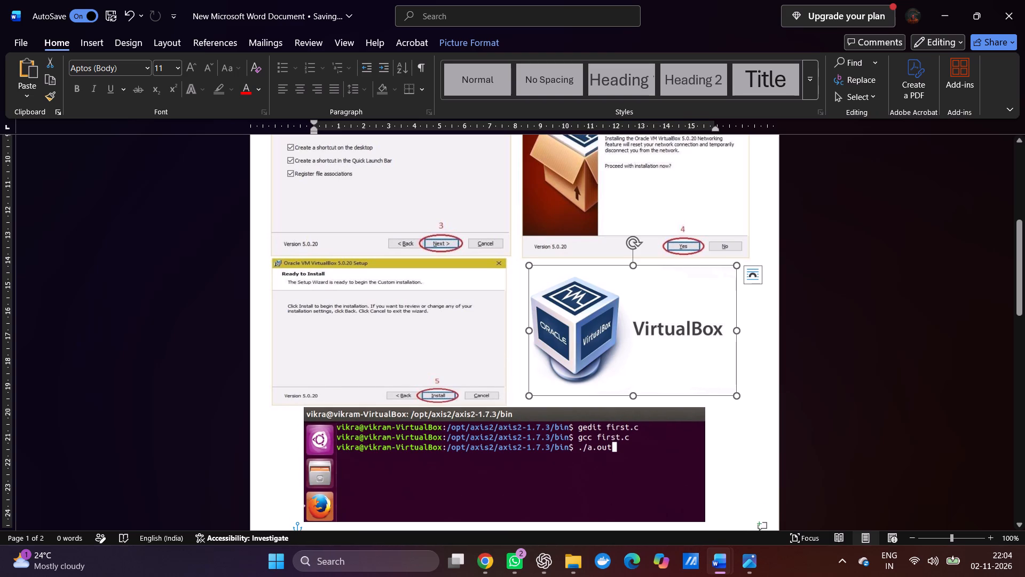
{"action": "left_click", "coordinate": [882, 330]}
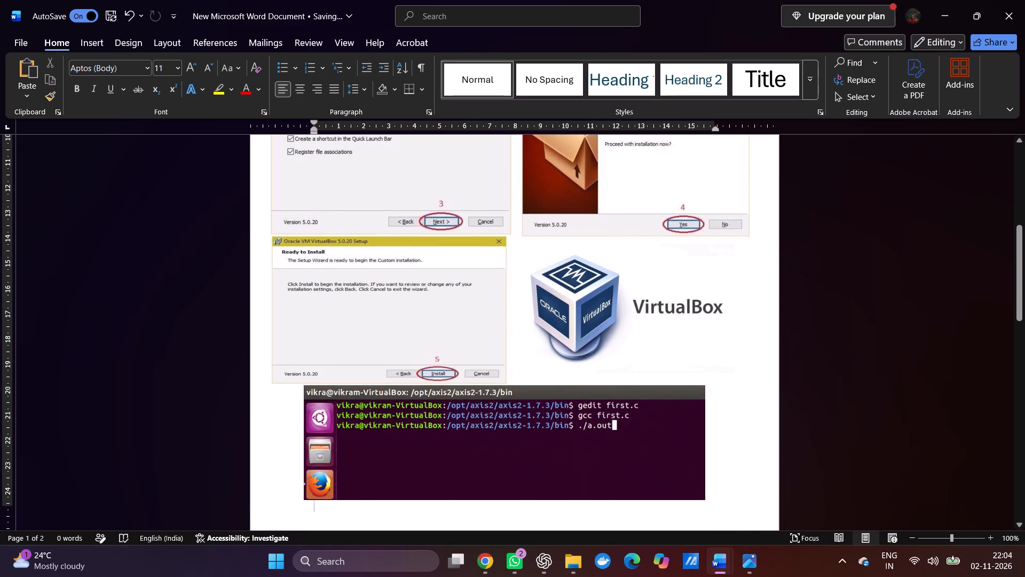
Review the picture arrangement from the top of page 2 back to the start of page 1.
{"action": "scroll", "coordinate": [507, 424], "scroll_direction": "down", "scroll_amount": 1}
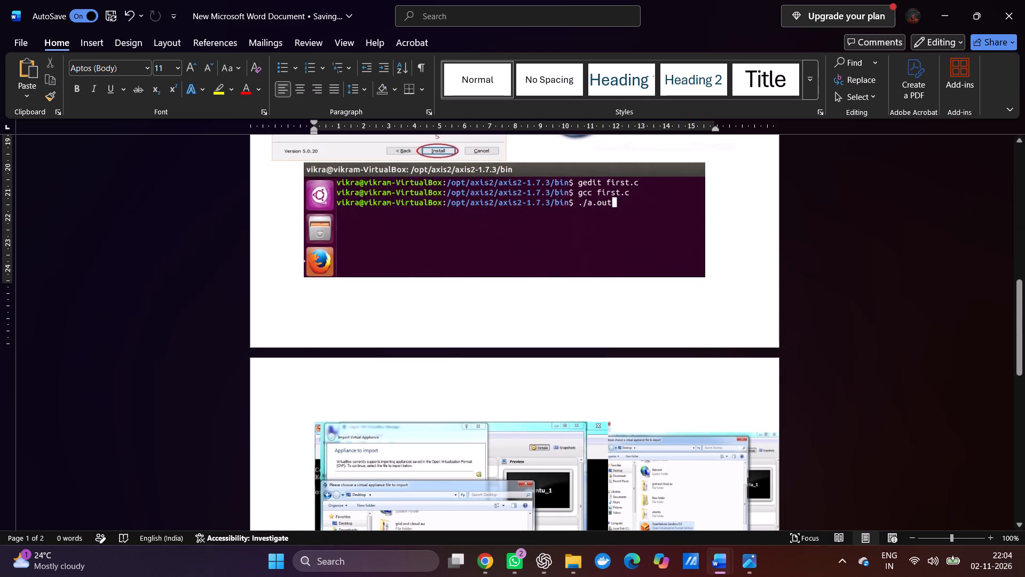
{"action": "left_click", "coordinate": [143, 302]}
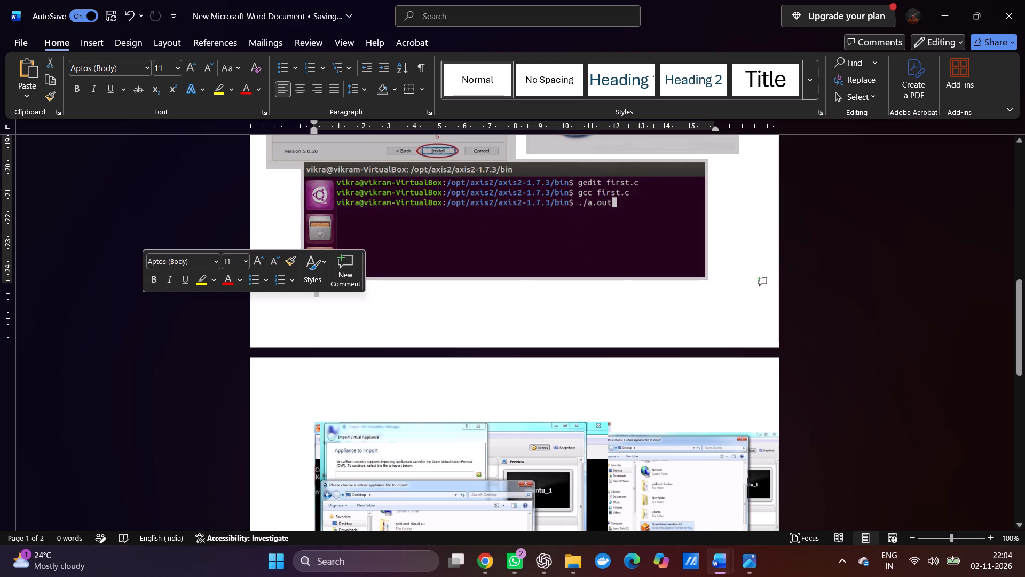
{"action": "left_click", "coordinate": [886, 316]}
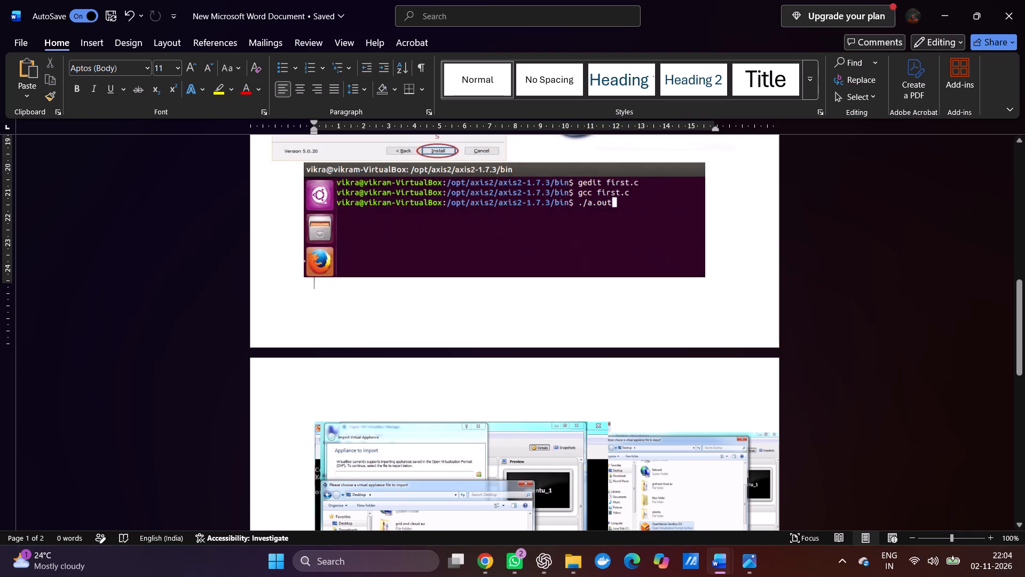
{"action": "scroll", "coordinate": [886, 316], "scroll_direction": "up", "scroll_amount": 3}
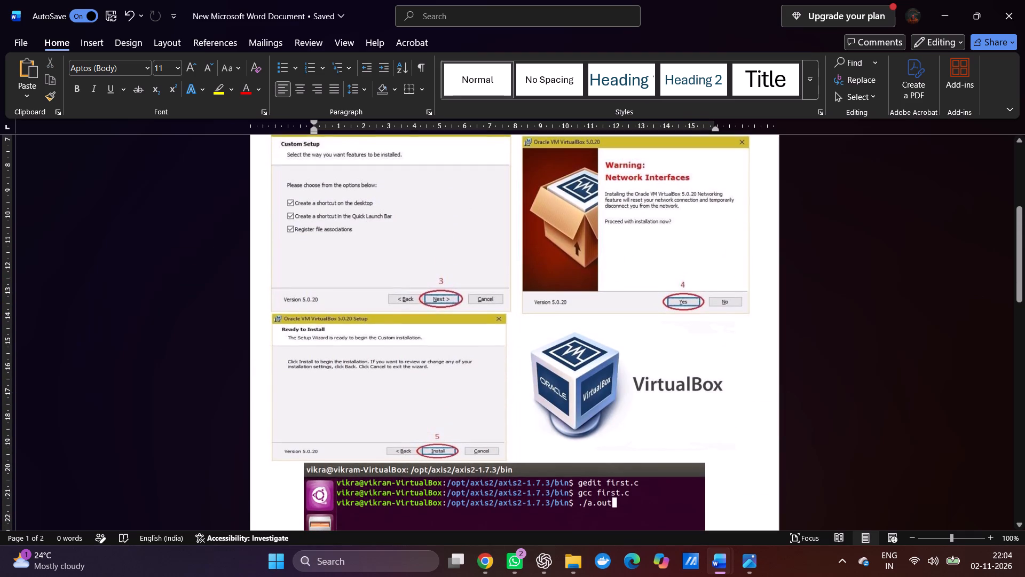
{"action": "scroll", "coordinate": [886, 316], "scroll_direction": "up", "scroll_amount": 2}
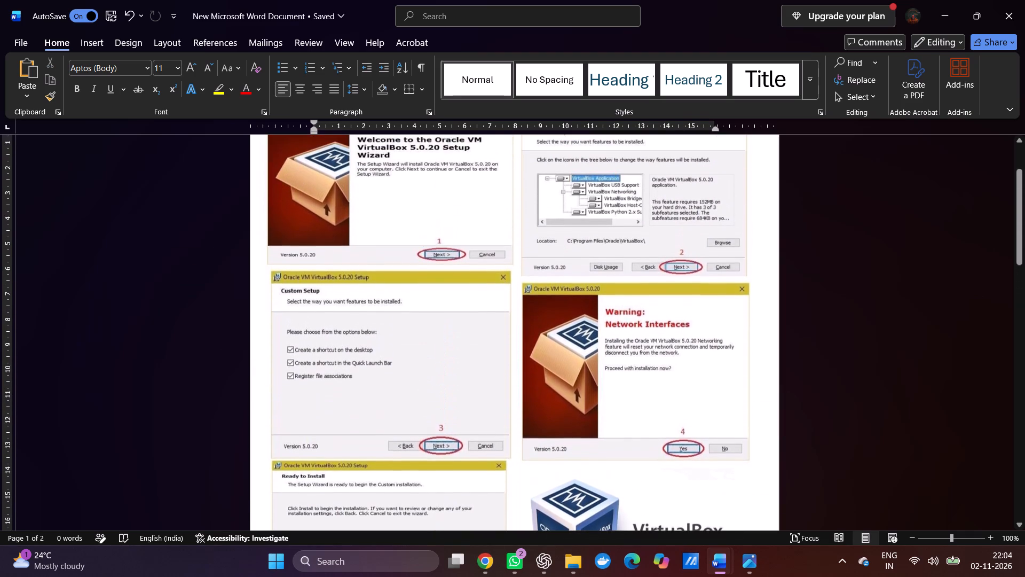
{"action": "scroll", "coordinate": [886, 316], "scroll_direction": "up", "scroll_amount": 1}
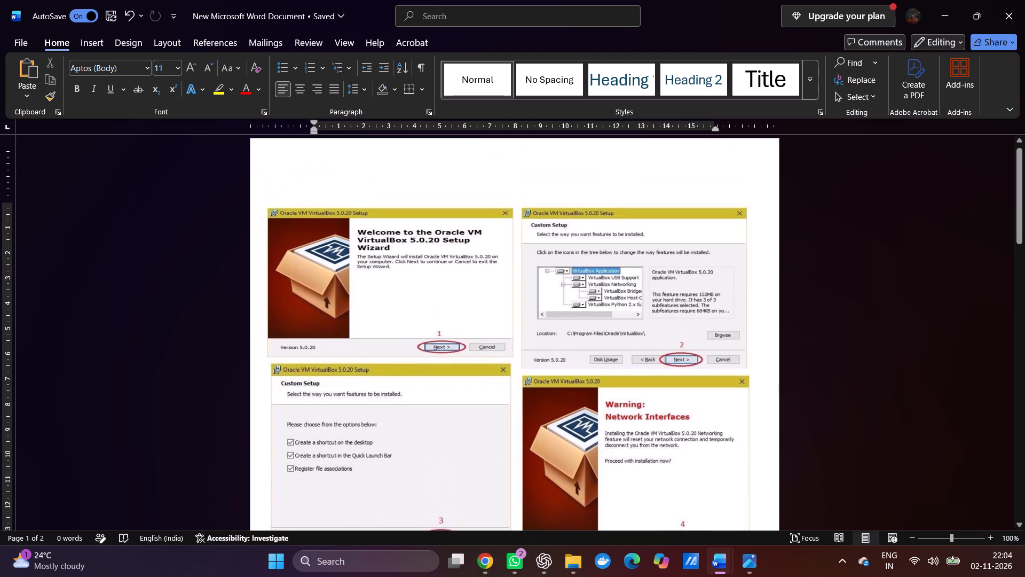
Resize the gedit first.c terminal picture on page 2, making it slightly narrower and about three quarters of its height.
{"action": "scroll", "coordinate": [886, 316], "scroll_direction": "down", "scroll_amount": 6}
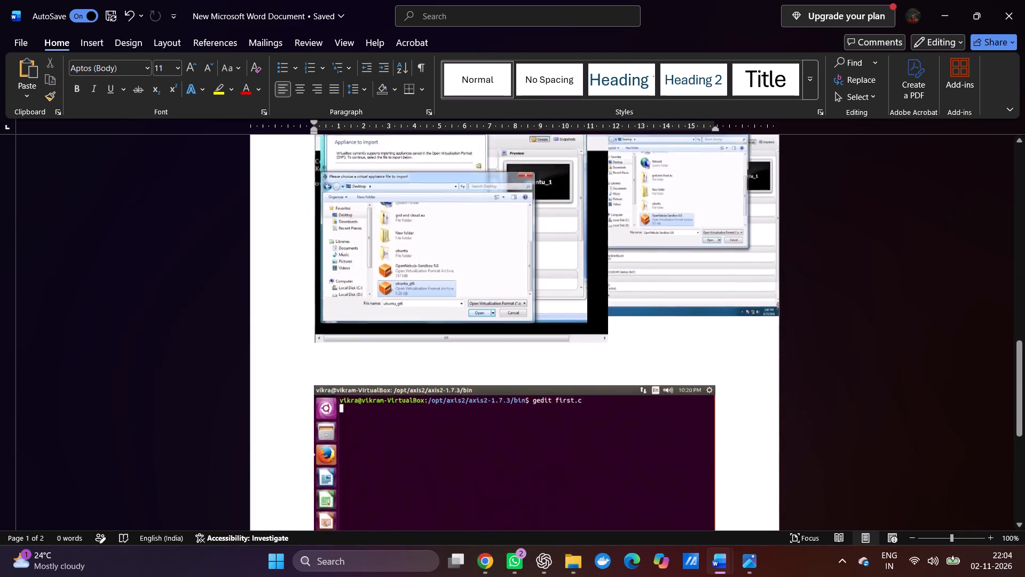
{"action": "scroll", "coordinate": [886, 316], "scroll_direction": "down", "scroll_amount": 1}
{"action": "scroll", "coordinate": [525, 376], "scroll_direction": "down", "scroll_amount": 3}
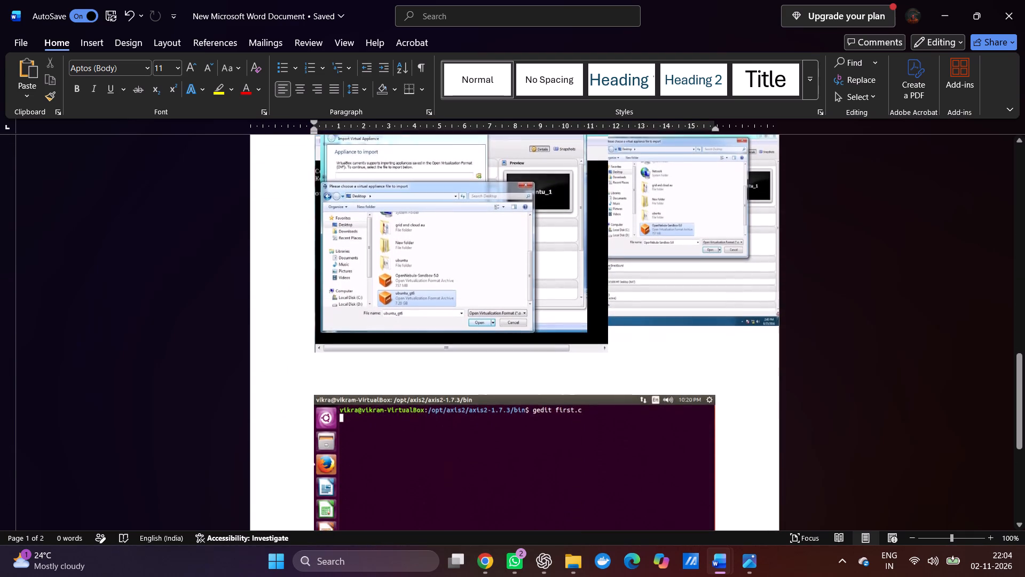
{"action": "left_click", "coordinate": [522, 411]}
{"action": "scroll", "coordinate": [522, 411], "scroll_direction": "down", "scroll_amount": 1}
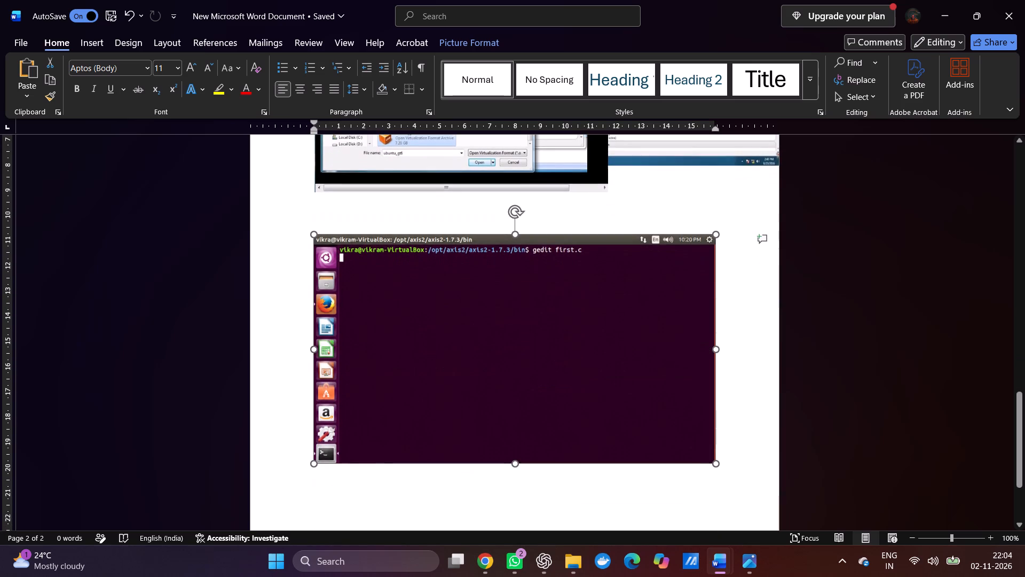
{"action": "left_click_drag", "start_coordinate": [717, 352], "coordinate": [661, 352]}
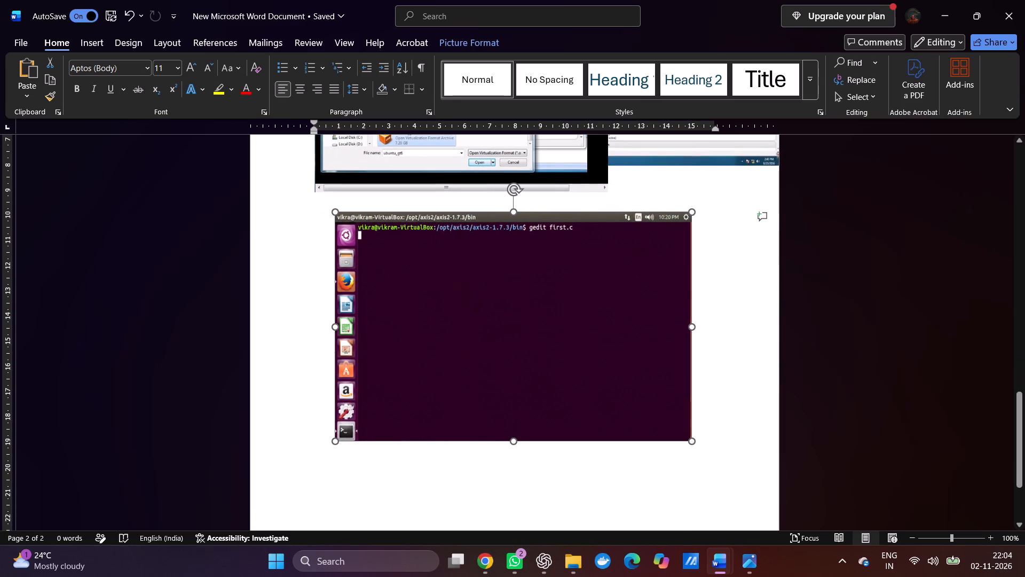
{"action": "left_click_drag", "start_coordinate": [661, 352], "coordinate": [580, 367]}
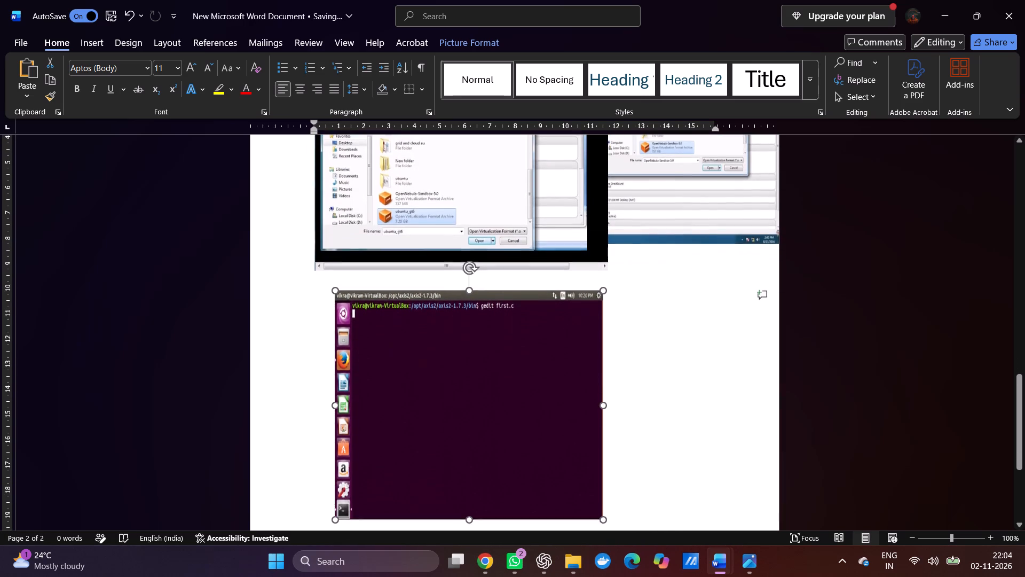
{"action": "left_click_drag", "start_coordinate": [469, 513], "coordinate": [473, 417]}
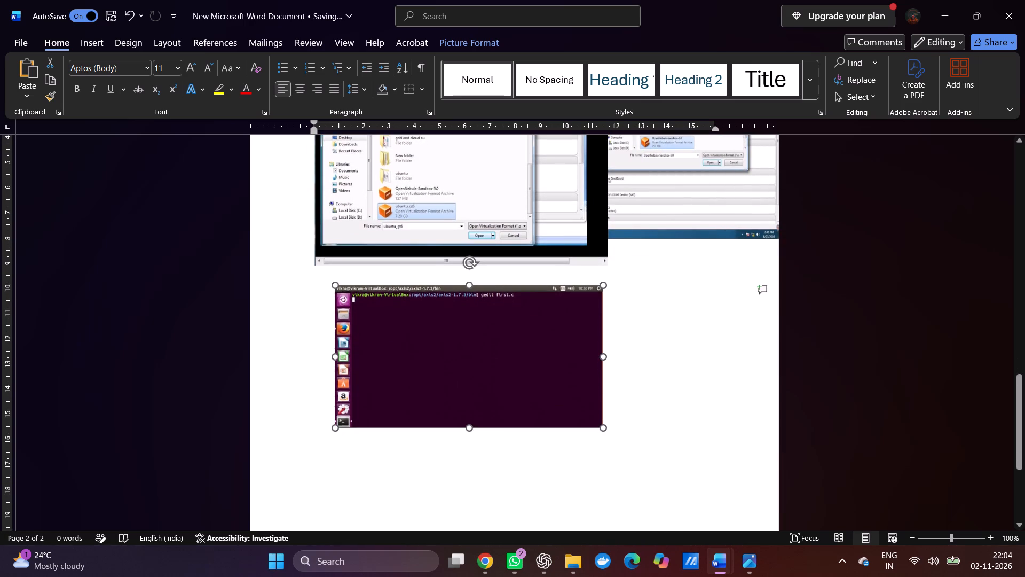
{"action": "left_click_drag", "start_coordinate": [473, 417], "coordinate": [471, 442]}
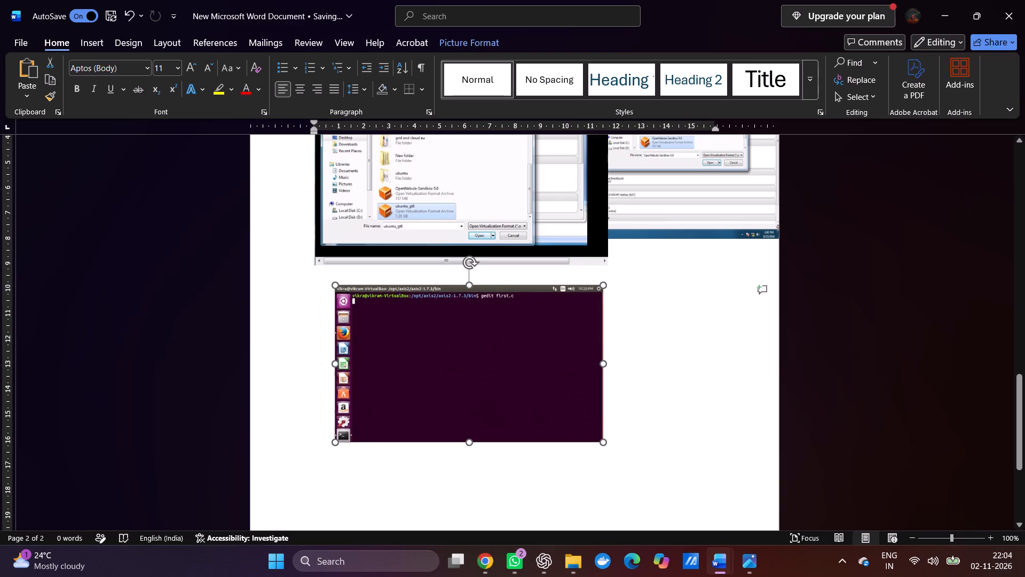
{"action": "left_click_drag", "start_coordinate": [471, 442], "coordinate": [475, 454]}
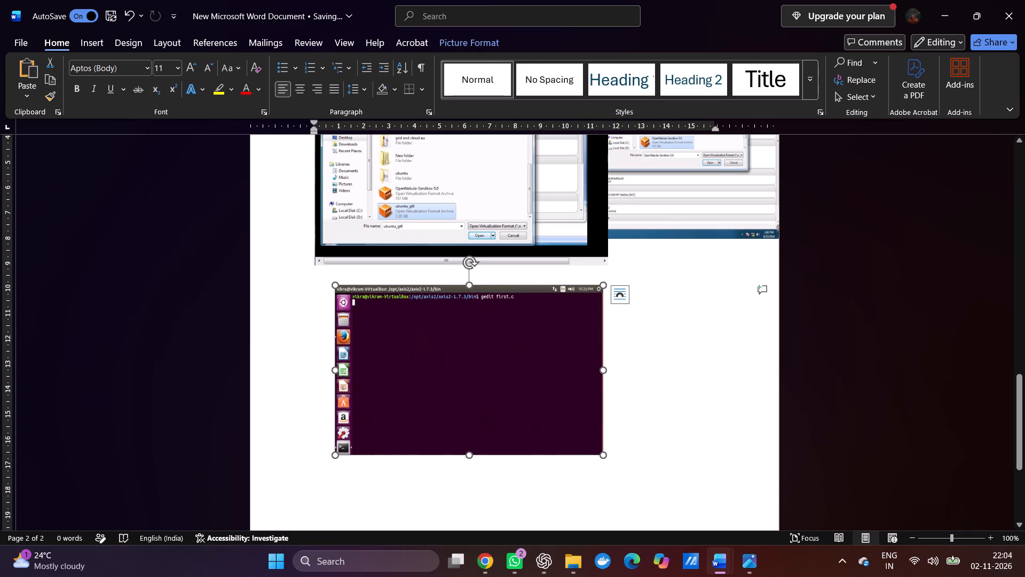
{"action": "left_click_drag", "start_coordinate": [602, 371], "coordinate": [683, 358]}
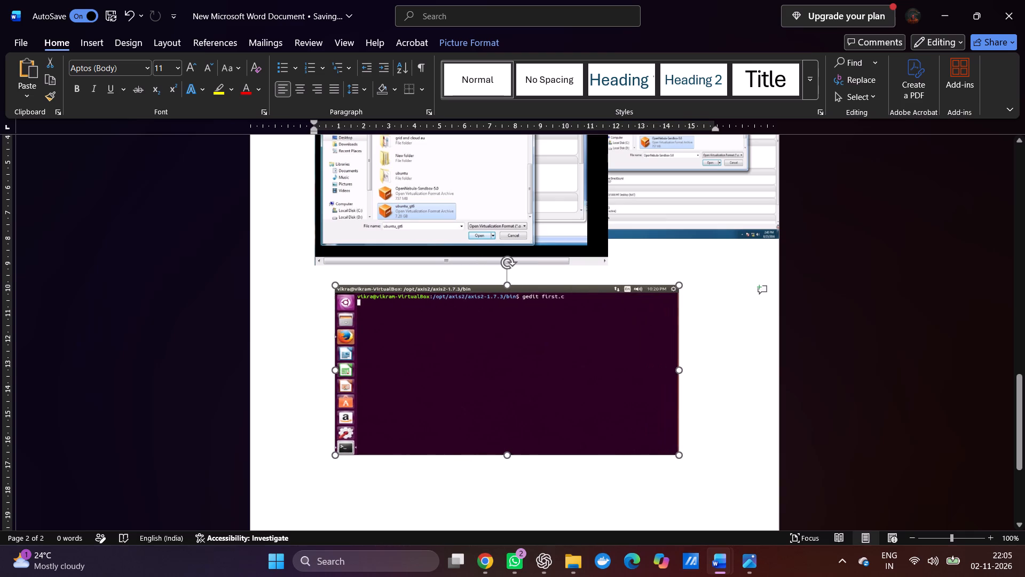
{"action": "left_click_drag", "start_coordinate": [683, 358], "coordinate": [706, 357]}
Set the text wrapping of the gedit first.c terminal picture to Top and Bottom.
{"action": "left_click_drag", "start_coordinate": [578, 333], "coordinate": [568, 409]}
{"action": "scroll", "coordinate": [568, 409], "scroll_direction": "down", "scroll_amount": 3}
{"action": "left_click_drag", "start_coordinate": [527, 192], "coordinate": [490, 264]}
{"action": "scroll", "coordinate": [490, 264], "scroll_direction": "up", "scroll_amount": 1}
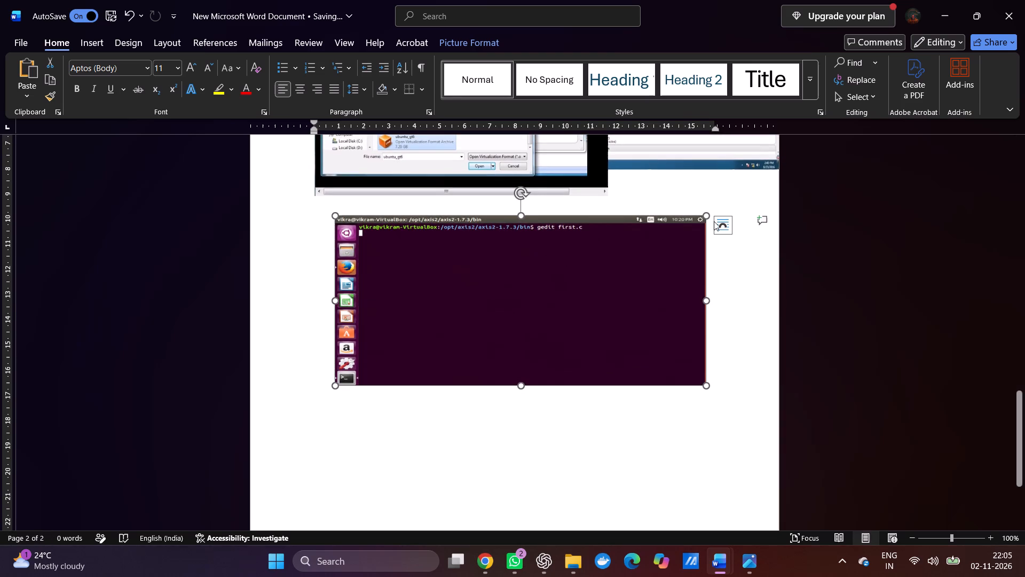
{"action": "left_click", "coordinate": [721, 221]}
{"action": "left_click", "coordinate": [755, 353]}
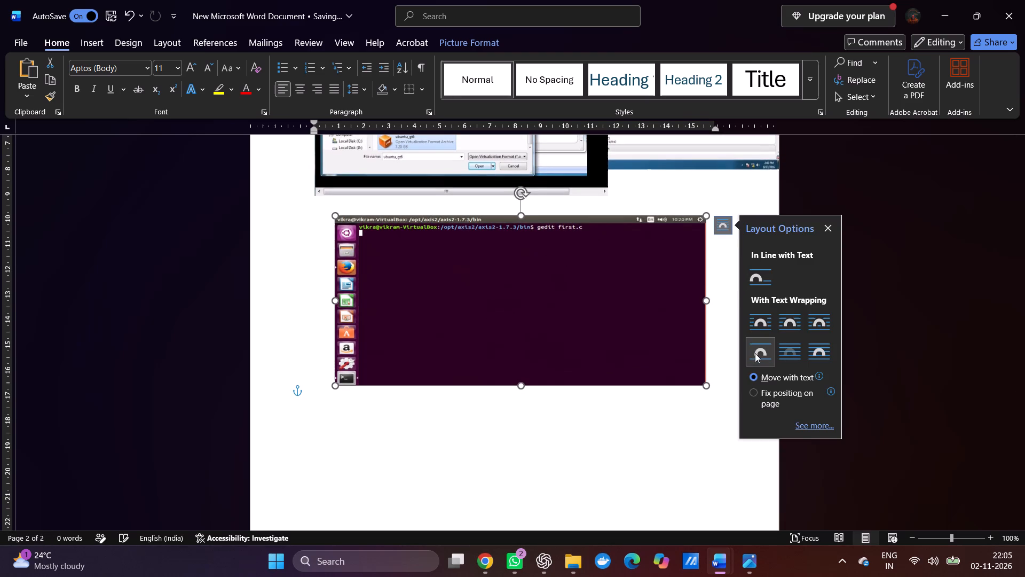
Move the gedit first.c terminal picture down to the bottom margin of page 2, near the page's left edge.
{"action": "left_click_drag", "start_coordinate": [509, 278], "coordinate": [440, 376]}
{"action": "scroll", "coordinate": [440, 376], "scroll_direction": "down", "scroll_amount": 1}
{"action": "scroll", "coordinate": [440, 376], "scroll_direction": "up", "scroll_amount": 1}
{"action": "scroll", "coordinate": [440, 376], "scroll_direction": "down", "scroll_amount": 1}
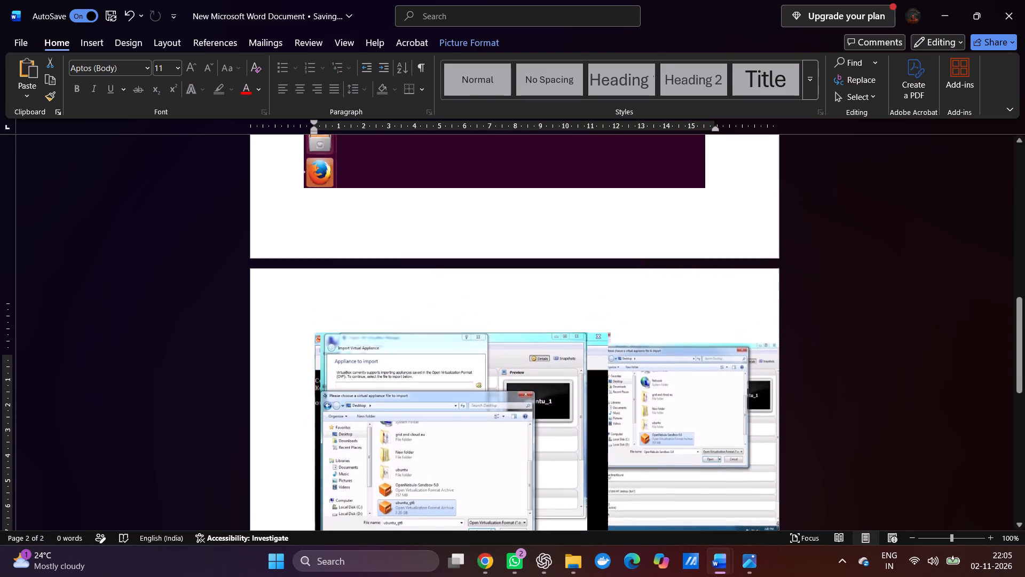
{"action": "scroll", "coordinate": [440, 376], "scroll_direction": "down", "scroll_amount": 1}
{"action": "left_click_drag", "start_coordinate": [439, 290], "coordinate": [446, 367]}
{"action": "scroll", "coordinate": [446, 367], "scroll_direction": "down", "scroll_amount": 1}
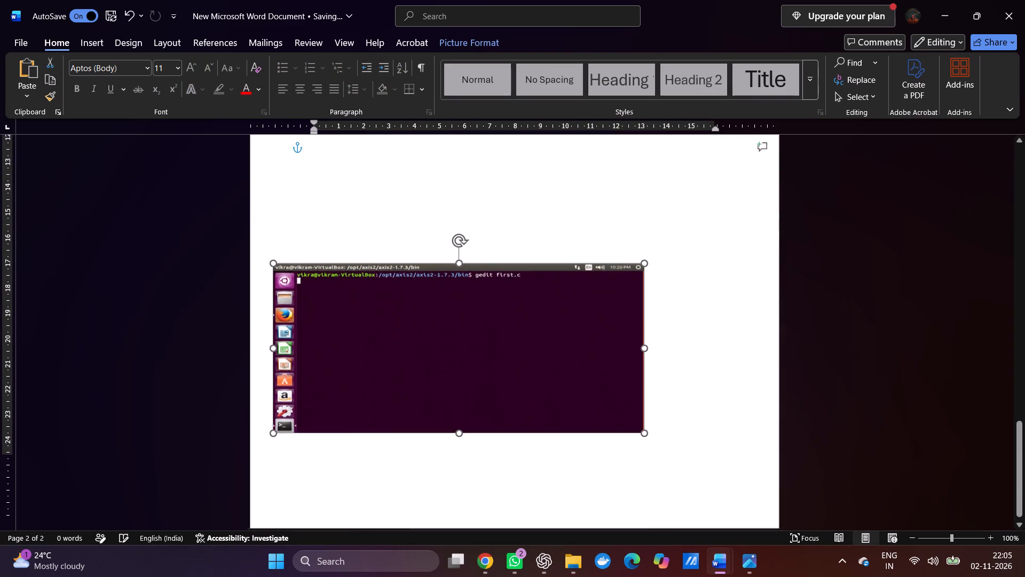
{"action": "scroll", "coordinate": [446, 367], "scroll_direction": "down", "scroll_amount": 2}
{"action": "left_click", "coordinate": [455, 269]}
{"action": "left_click_drag", "start_coordinate": [455, 269], "coordinate": [452, 355]}
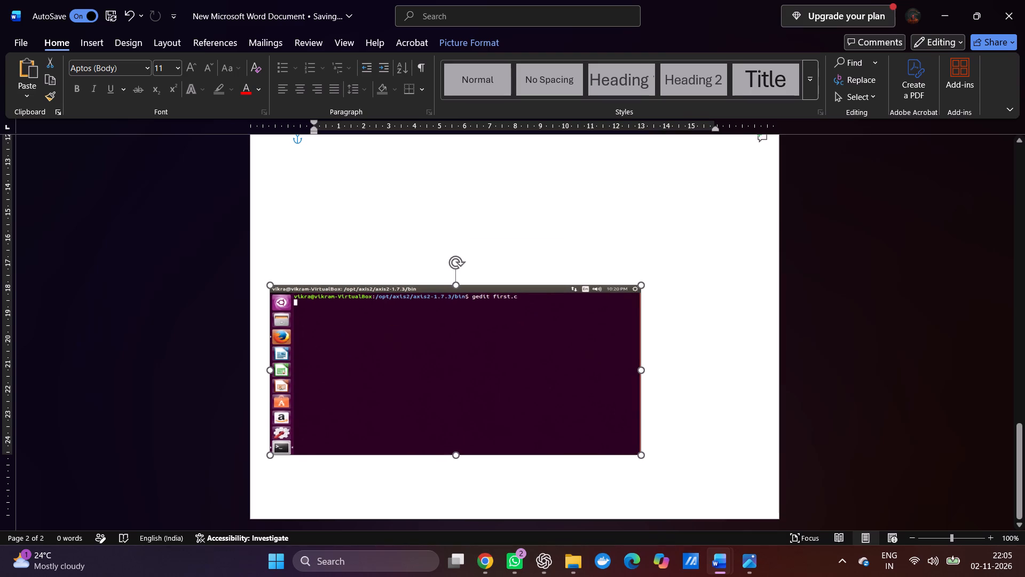
{"action": "left_click_drag", "start_coordinate": [452, 355], "coordinate": [446, 395]}
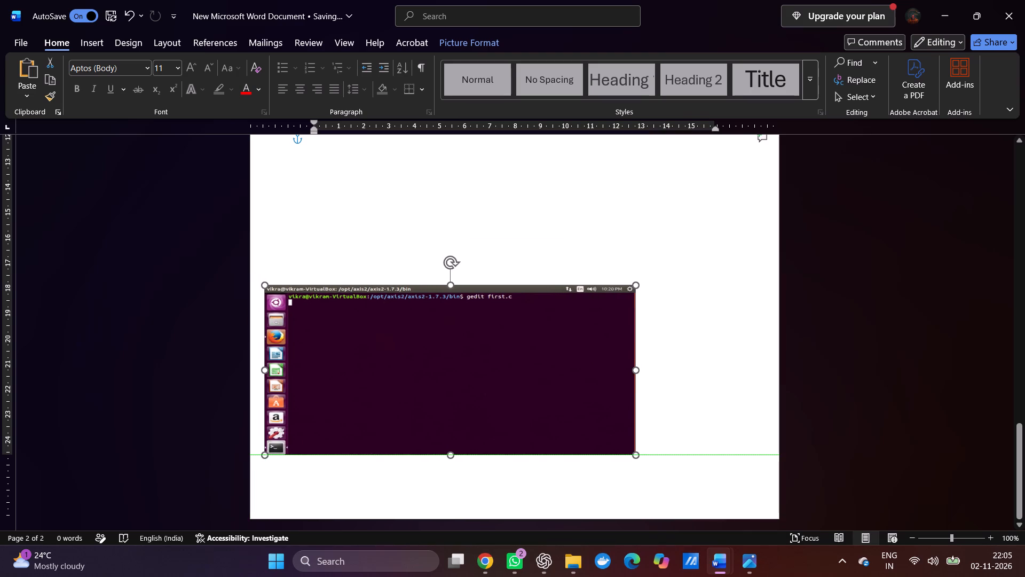
{"action": "left_click_drag", "start_coordinate": [446, 395], "coordinate": [445, 394]}
{"action": "scroll", "coordinate": [445, 394], "scroll_direction": "up", "scroll_amount": 4}
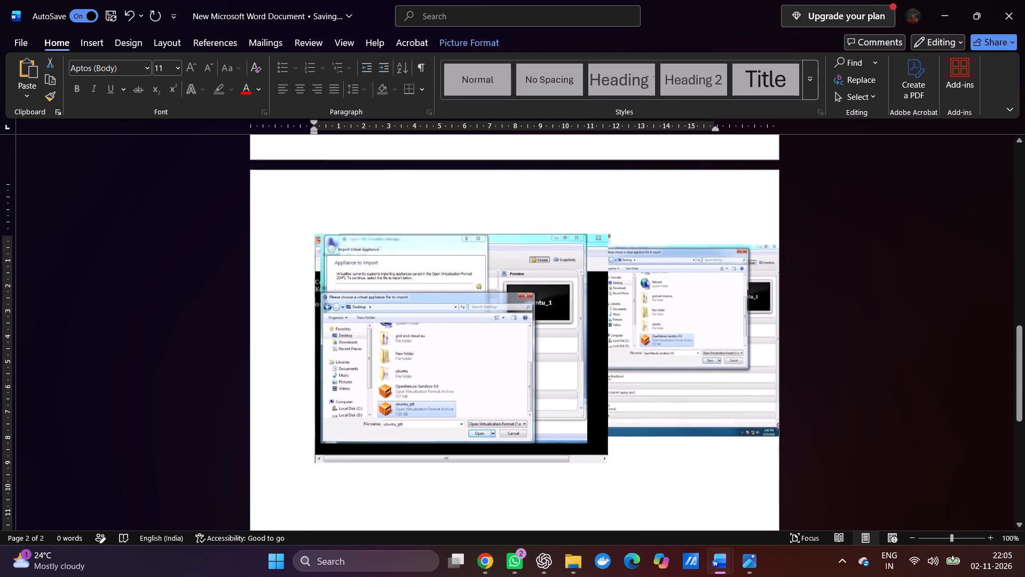
Move the OpenNebula Sandbox import picture on page 2 out of the overlap to below the other pictures, near the page's left margin.
{"action": "left_click", "coordinate": [646, 362]}
{"action": "scroll", "coordinate": [646, 362], "scroll_direction": "down", "scroll_amount": 1}
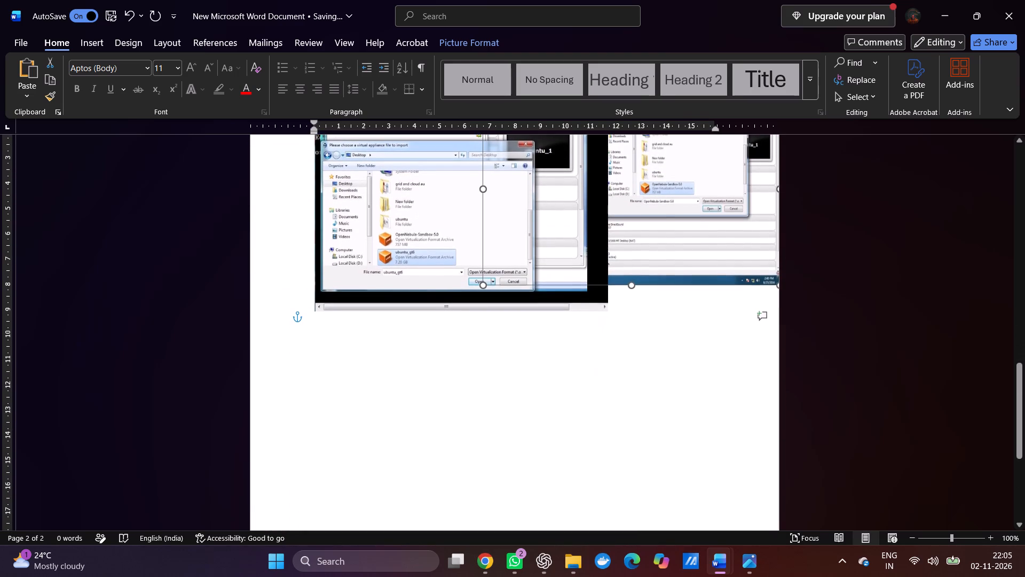
{"action": "left_click_drag", "start_coordinate": [646, 225], "coordinate": [511, 446]}
{"action": "scroll", "coordinate": [511, 446], "scroll_direction": "down", "scroll_amount": 2}
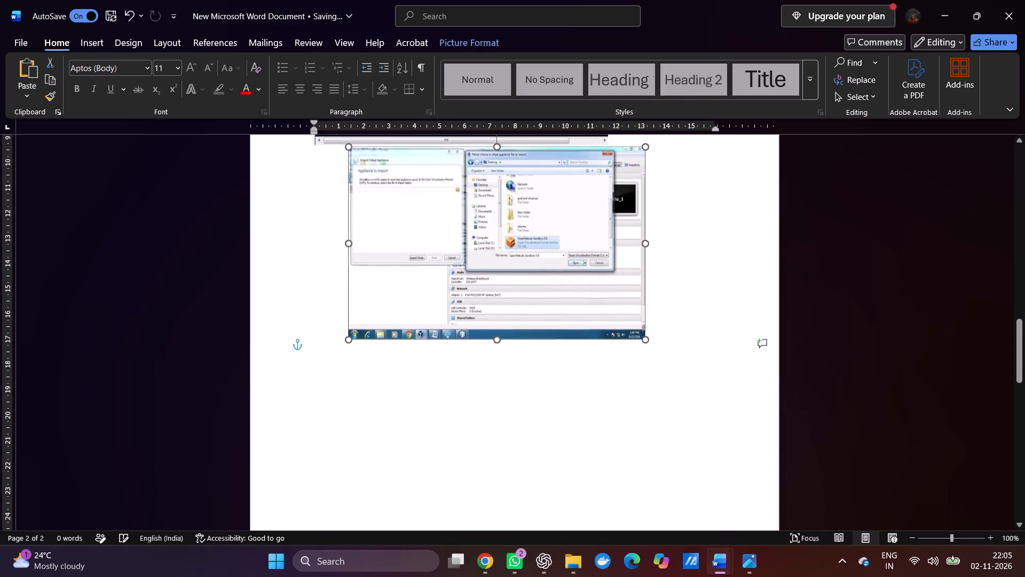
{"action": "left_click_drag", "start_coordinate": [484, 240], "coordinate": [476, 329]}
{"action": "scroll", "coordinate": [476, 329], "scroll_direction": "down", "scroll_amount": 1}
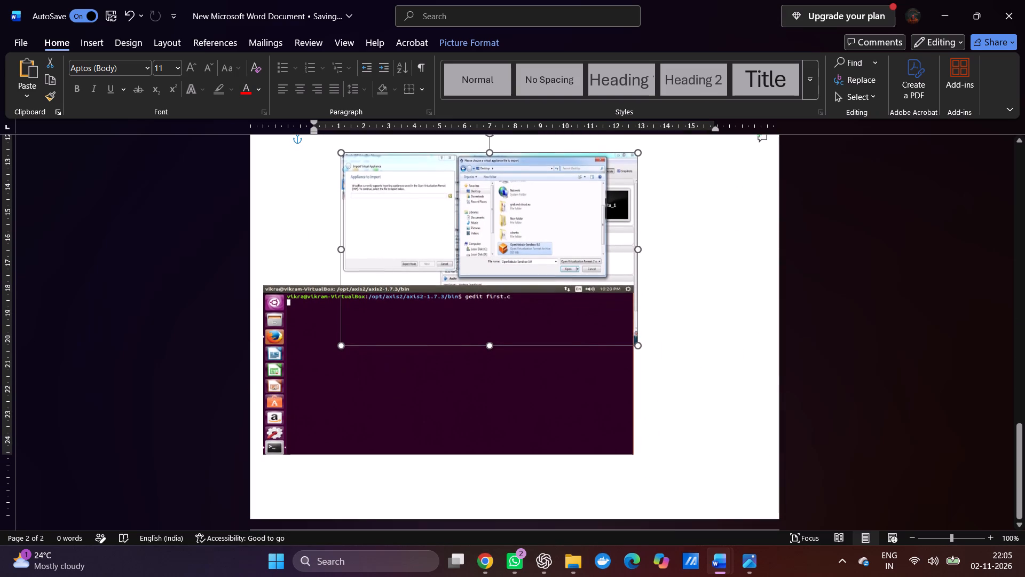
{"action": "left_click_drag", "start_coordinate": [484, 215], "coordinate": [463, 170]}
Move the gedit first.c terminal picture from page 3 back up to page 2, beneath the OpenNebula Sandbox import picture.
{"action": "scroll", "coordinate": [463, 170], "scroll_direction": "up", "scroll_amount": 1}
{"action": "scroll", "coordinate": [463, 170], "scroll_direction": "down", "scroll_amount": 1}
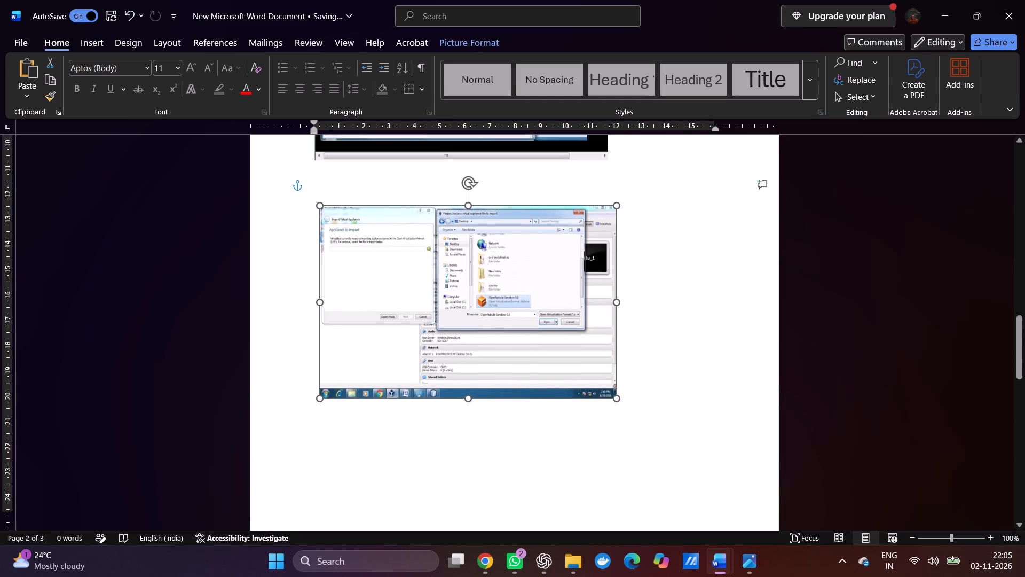
{"action": "scroll", "coordinate": [463, 170], "scroll_direction": "down", "scroll_amount": 3}
{"action": "left_click_drag", "start_coordinate": [462, 491], "coordinate": [462, 296]}
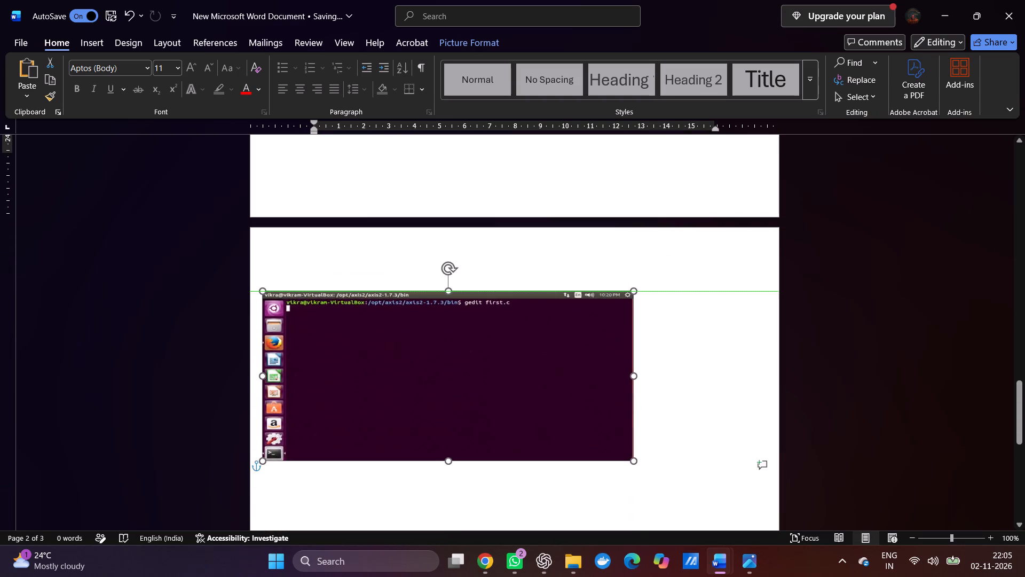
{"action": "left_click_drag", "start_coordinate": [462, 296], "coordinate": [461, 197]}
Place the OpenNebula Sandbox import picture nearer the page's left edge and higher up, and reduce its height to about five sixths.
{"action": "scroll", "coordinate": [461, 197], "scroll_direction": "up", "scroll_amount": 3}
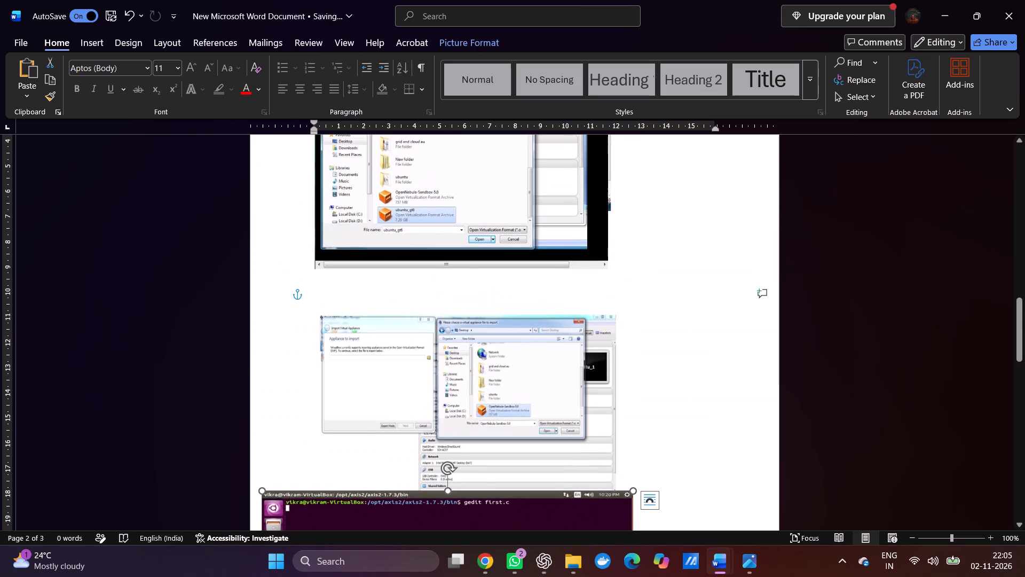
{"action": "left_click_drag", "start_coordinate": [460, 345], "coordinate": [418, 323]}
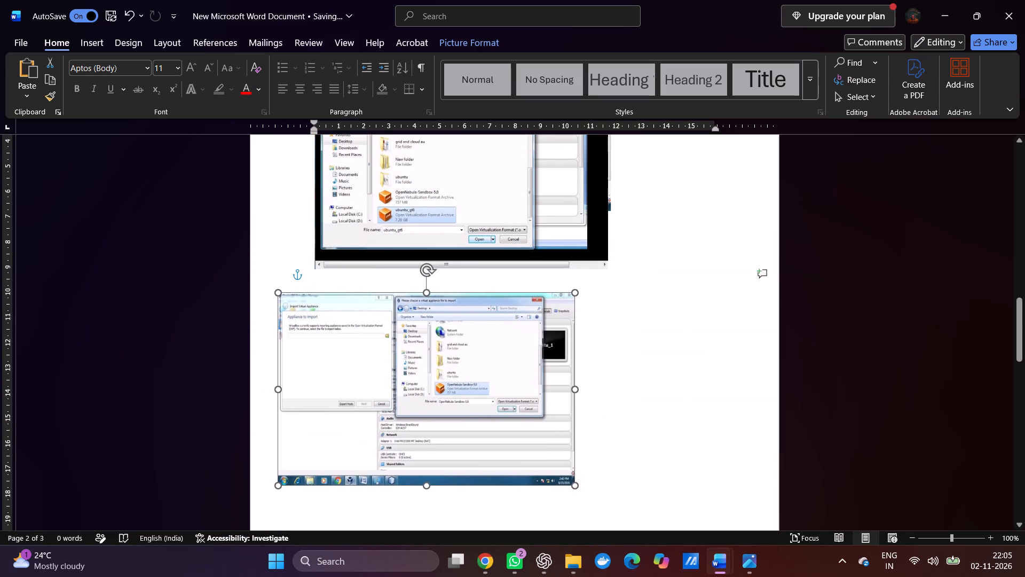
{"action": "left_click_drag", "start_coordinate": [418, 323], "coordinate": [409, 326]}
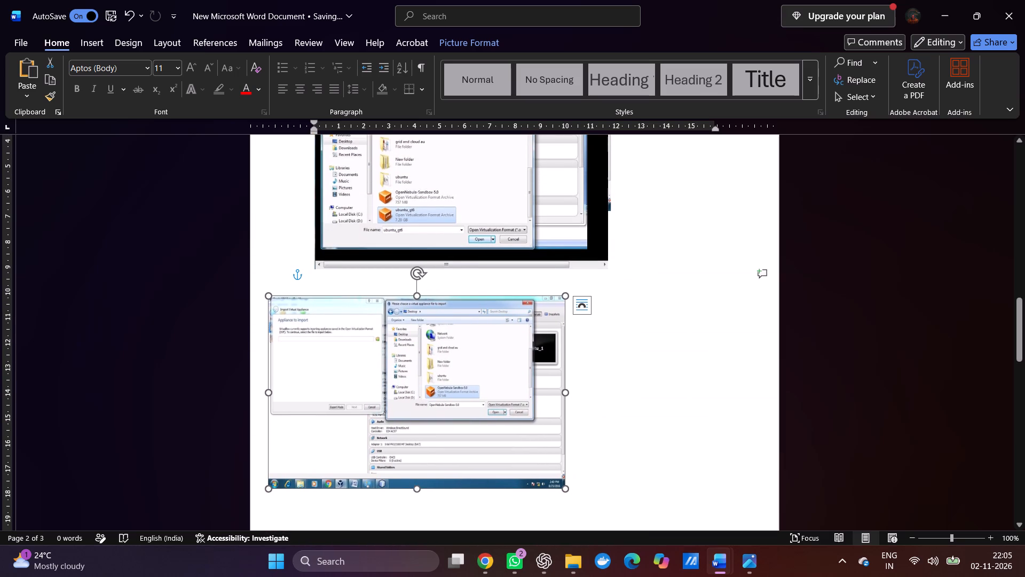
{"action": "left_click_drag", "start_coordinate": [415, 489], "coordinate": [420, 455]}
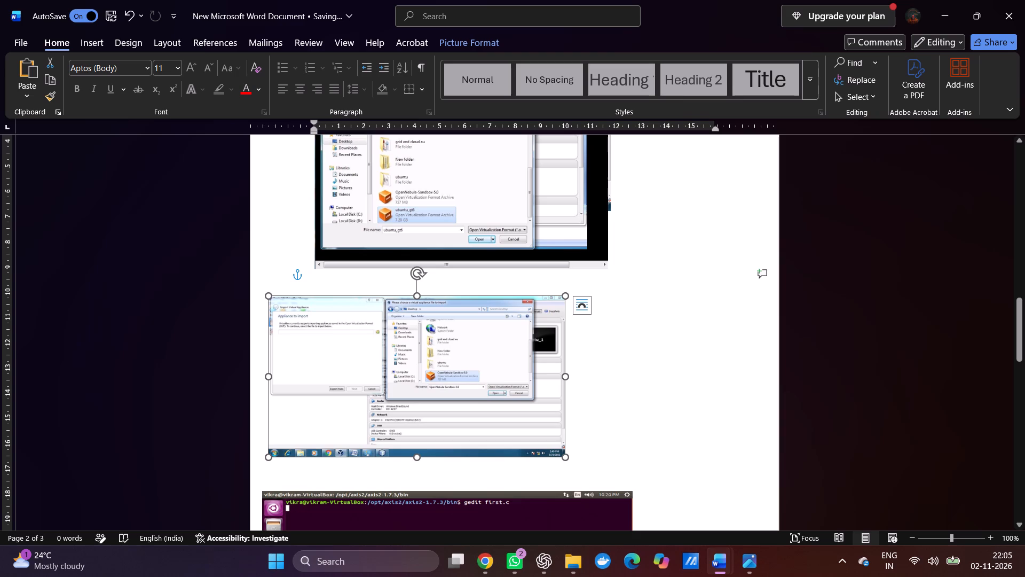
Spread apart the overlapping pictures on page 2, placing the VirtualBox Manager File-menu picture at the top margin near the left edge.
{"action": "scroll", "coordinate": [483, 300], "scroll_direction": "up", "scroll_amount": 1}
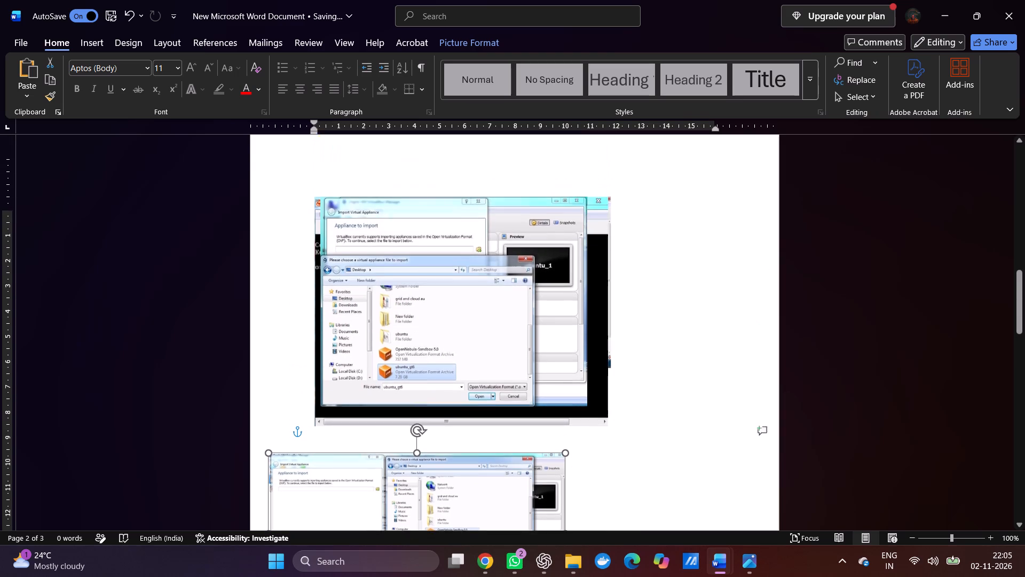
{"action": "scroll", "coordinate": [483, 300], "scroll_direction": "up", "scroll_amount": 1}
{"action": "left_click", "coordinate": [483, 300]}
{"action": "left_click_drag", "start_coordinate": [483, 300], "coordinate": [632, 275]}
{"action": "left_click_drag", "start_coordinate": [353, 286], "coordinate": [322, 332]}
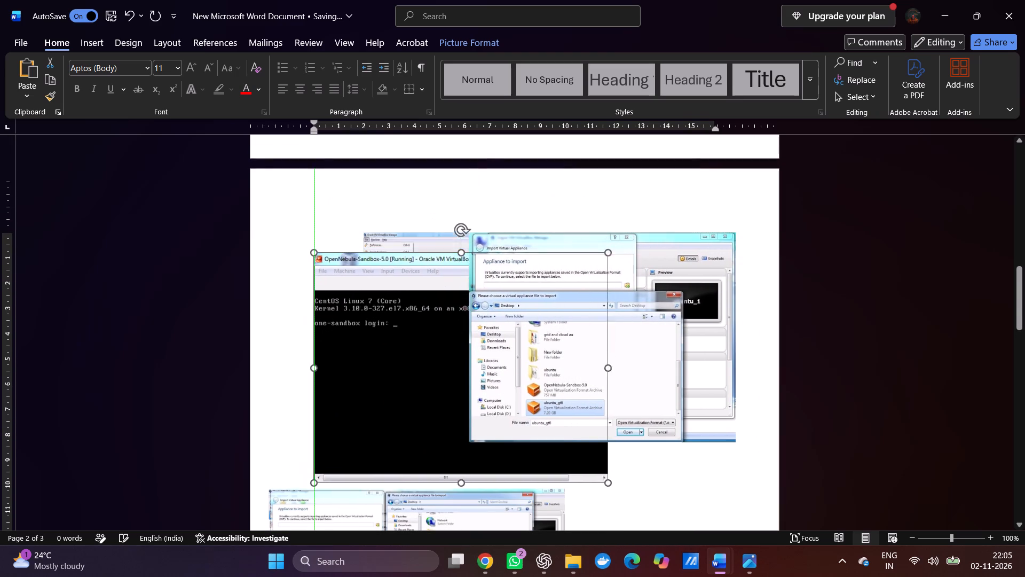
{"action": "left_click_drag", "start_coordinate": [322, 332], "coordinate": [321, 355]}
{"action": "left_click_drag", "start_coordinate": [379, 280], "coordinate": [295, 231]}
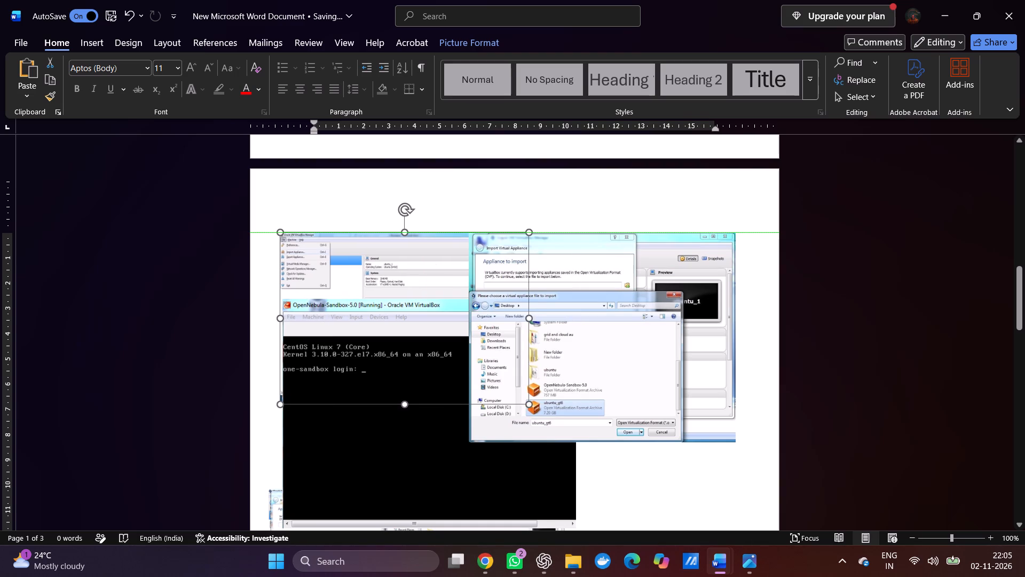
{"action": "left_click_drag", "start_coordinate": [295, 231], "coordinate": [288, 234]}
Move the ubuntu_gt6 import picture down to the lower right area of page 2.
{"action": "left_click_drag", "start_coordinate": [635, 338], "coordinate": [640, 347]}
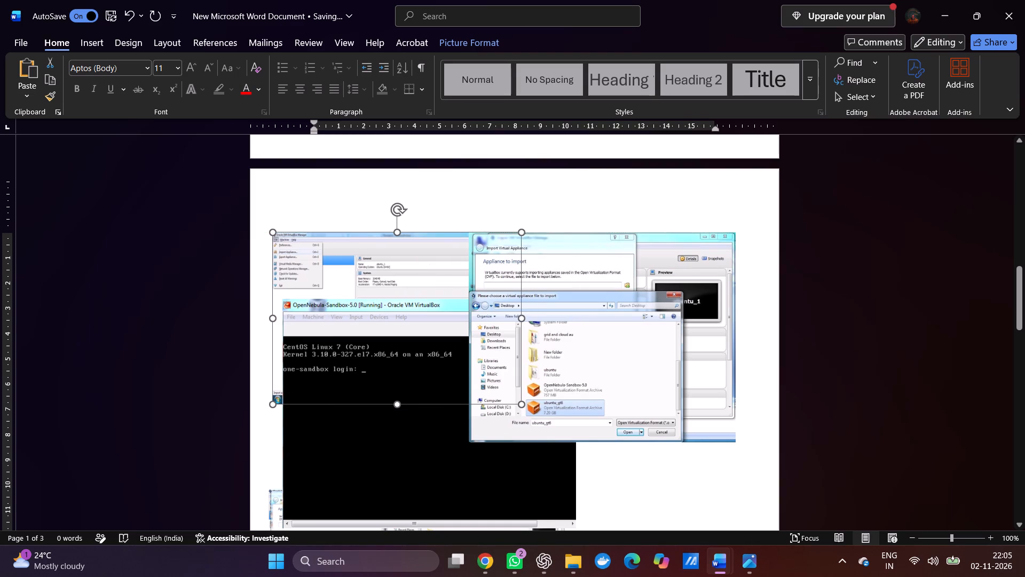
{"action": "left_click_drag", "start_coordinate": [640, 347], "coordinate": [682, 492]}
{"action": "left_click_drag", "start_coordinate": [567, 279], "coordinate": [569, 336]}
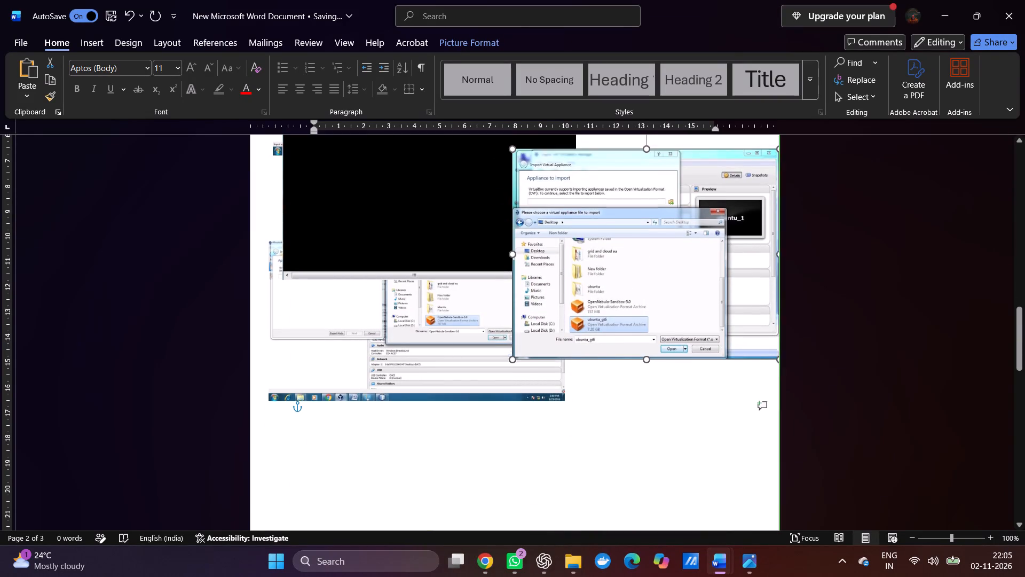
{"action": "left_click_drag", "start_coordinate": [569, 336], "coordinate": [562, 452]}
Move the CentOS login terminal picture to the page's left edge and reduce its height to about two thirds.
{"action": "left_click_drag", "start_coordinate": [429, 208], "coordinate": [418, 274]}
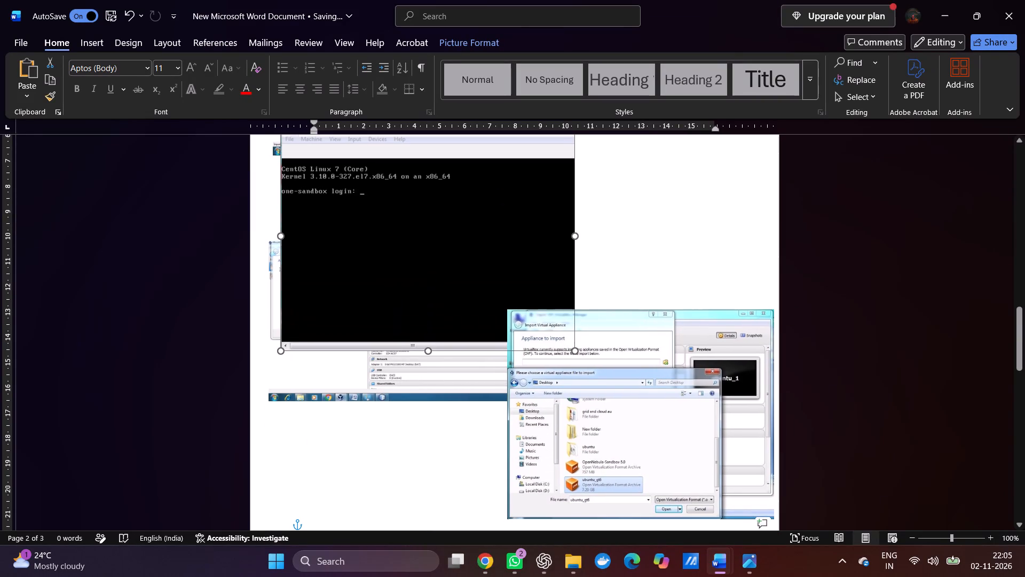
{"action": "left_click_drag", "start_coordinate": [418, 274], "coordinate": [385, 252]}
{"action": "left_click_drag", "start_coordinate": [397, 328], "coordinate": [398, 283]}
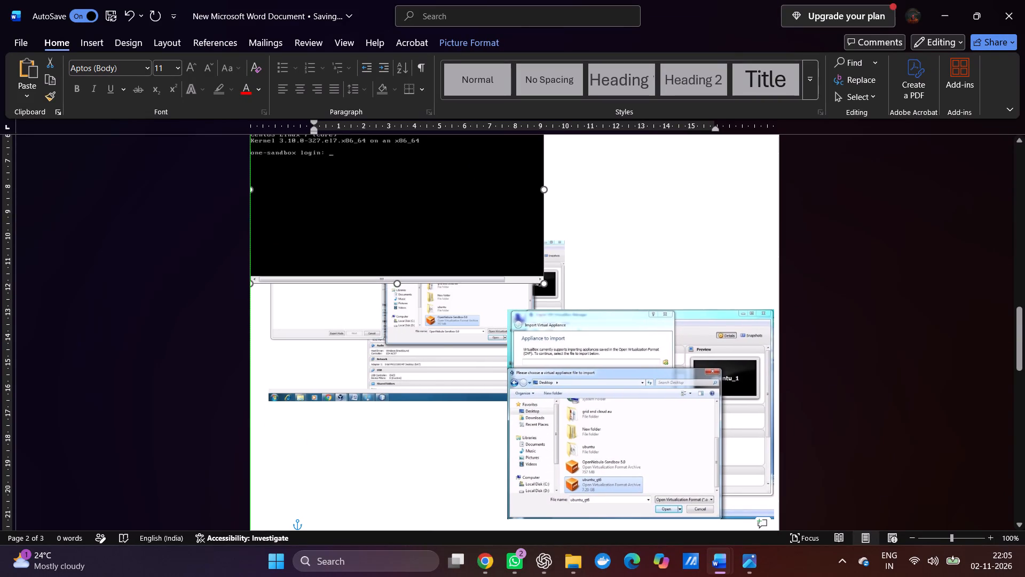
{"action": "left_click_drag", "start_coordinate": [398, 283], "coordinate": [413, 251]}
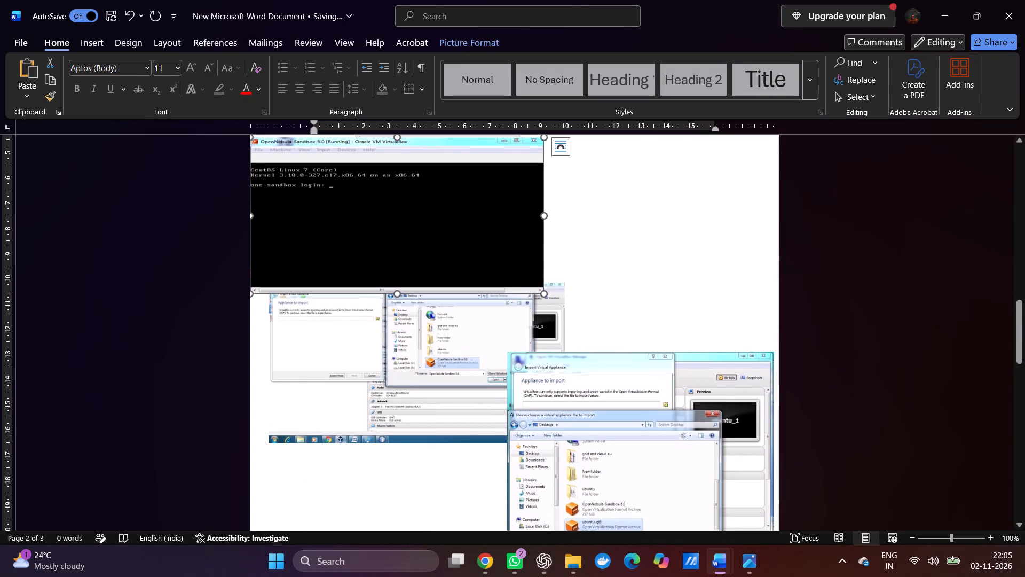
Shift the CentOS terminal picture rightward and nudge the VirtualBox Manager picture closer to the left edge of page 2.
{"action": "left_click_drag", "start_coordinate": [396, 235], "coordinate": [485, 238]}
{"action": "scroll", "coordinate": [485, 238], "scroll_direction": "up", "scroll_amount": 1}
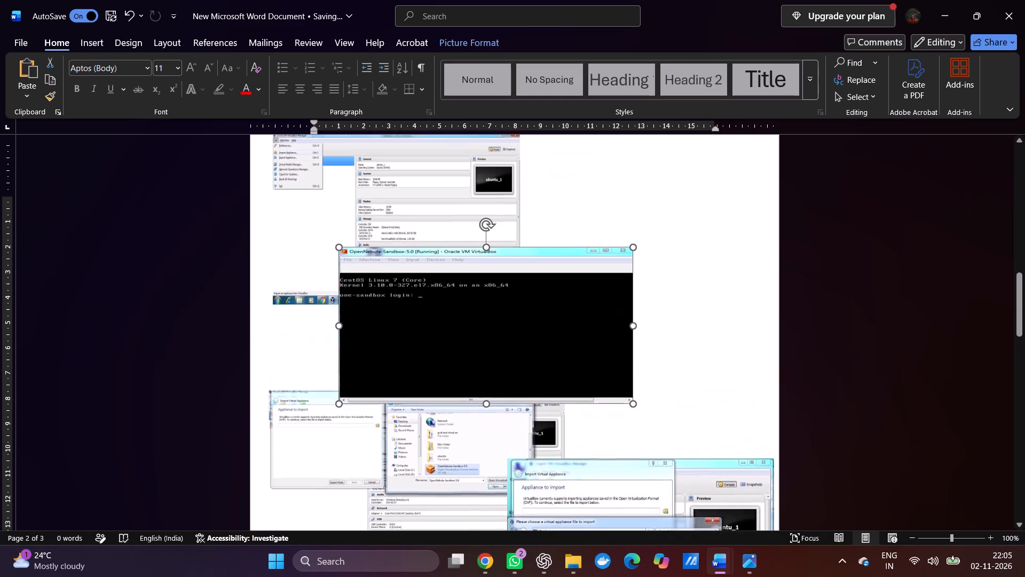
{"action": "scroll", "coordinate": [485, 238], "scroll_direction": "up", "scroll_amount": 1}
{"action": "left_click", "coordinate": [423, 258]}
{"action": "left_click_drag", "start_coordinate": [423, 258], "coordinate": [415, 243]}
Narrow the CentOS terminal picture to about five sixths of its width and align it beside the VirtualBox Manager picture at the top margin.
{"action": "left_click_drag", "start_coordinate": [572, 411], "coordinate": [633, 369]}
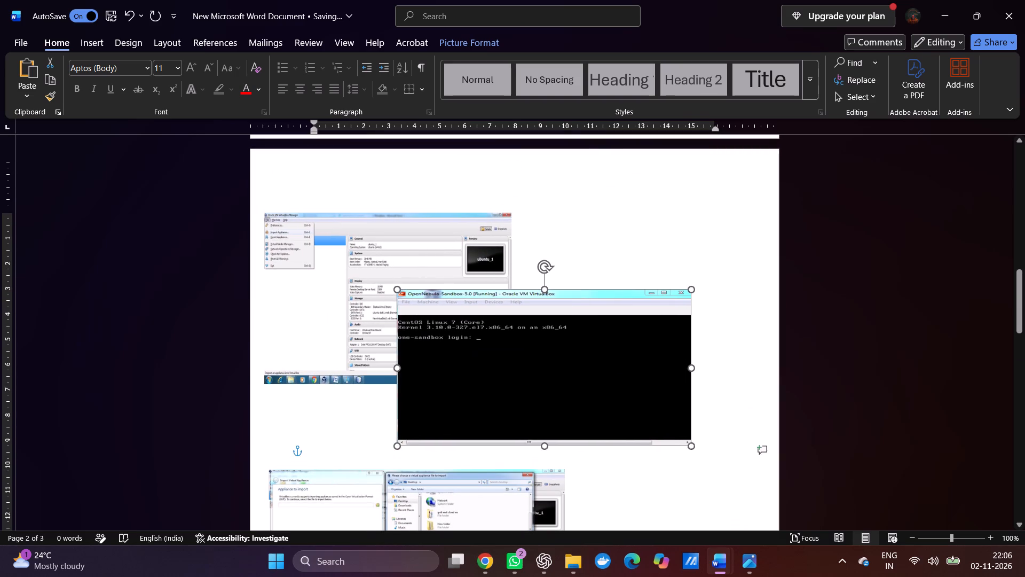
{"action": "left_click_drag", "start_coordinate": [633, 369], "coordinate": [632, 357]}
{"action": "left_click_drag", "start_coordinate": [693, 350], "coordinate": [650, 355]}
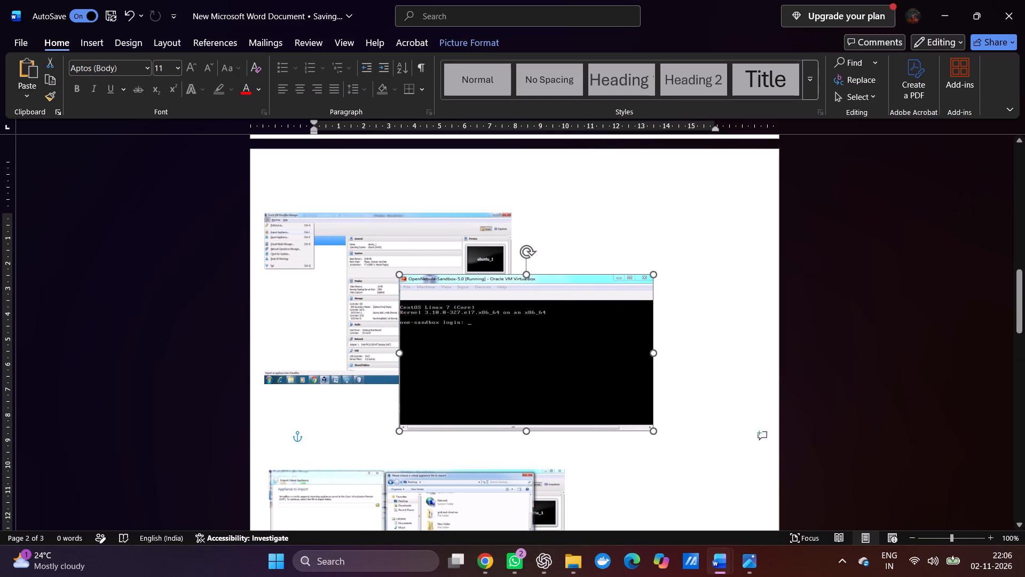
{"action": "left_click_drag", "start_coordinate": [650, 355], "coordinate": [644, 355]}
{"action": "left_click_drag", "start_coordinate": [563, 340], "coordinate": [672, 270]}
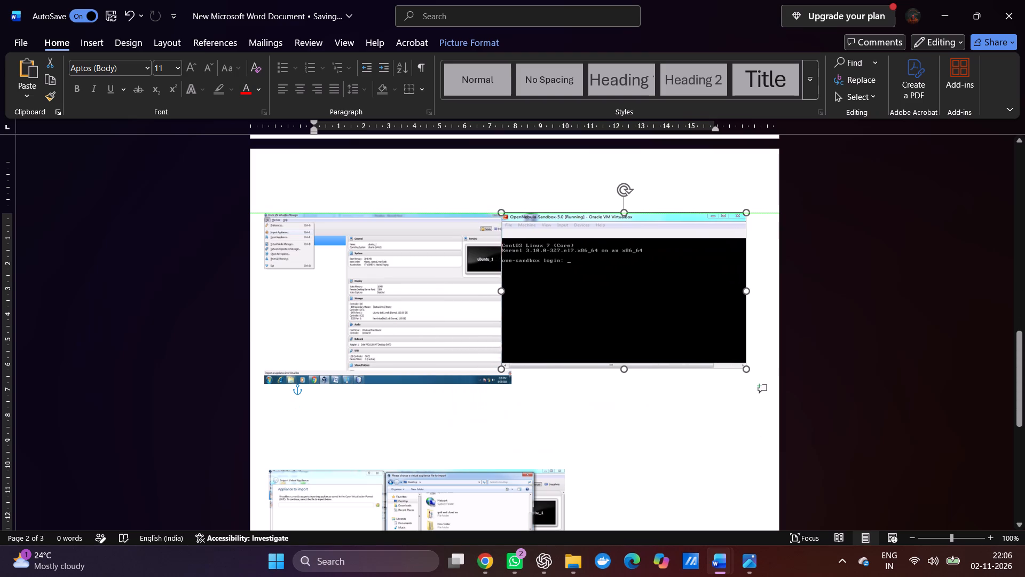
{"action": "left_click_drag", "start_coordinate": [672, 270], "coordinate": [685, 277]}
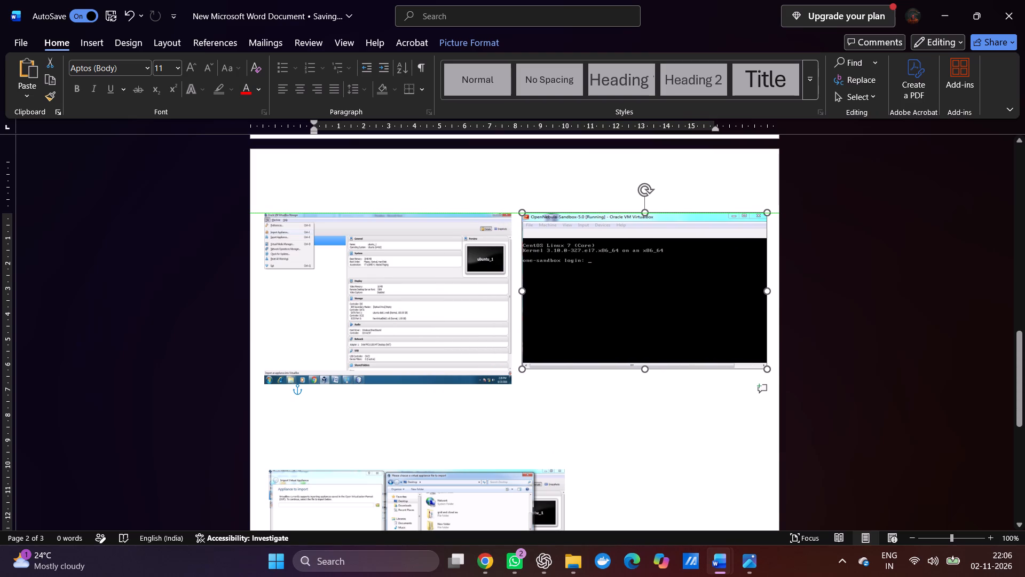
{"action": "left_click_drag", "start_coordinate": [685, 277], "coordinate": [680, 277]}
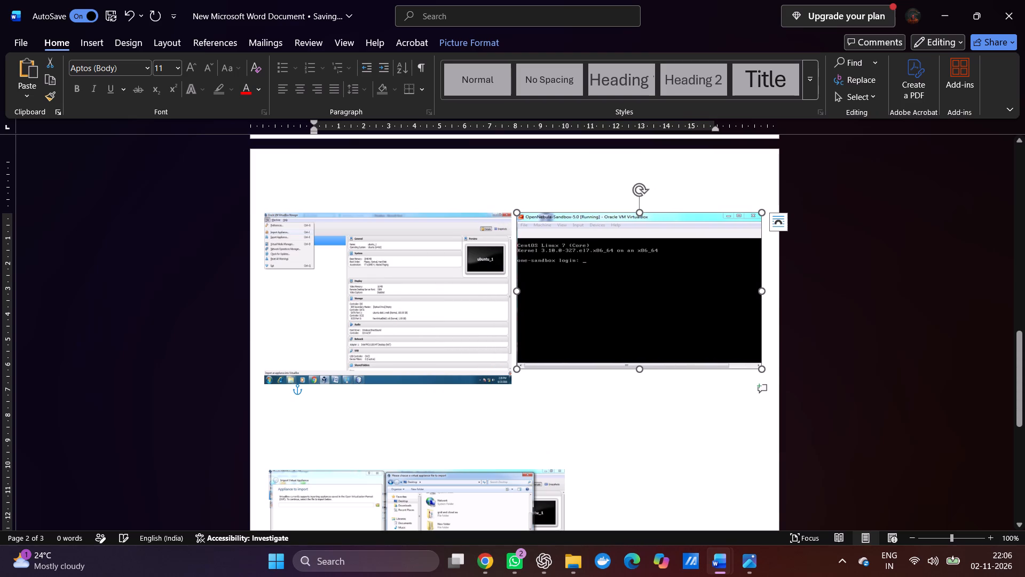
{"action": "left_click", "coordinate": [454, 290]}
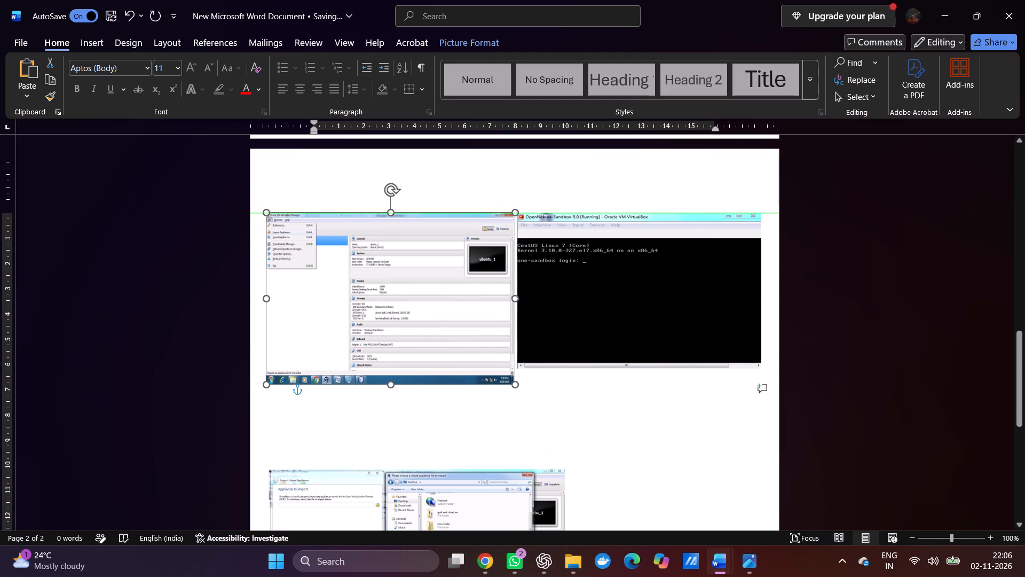
Move the OpenNebula Sandbox import picture up directly beneath the VirtualBox Manager picture and make it slightly narrower.
{"action": "scroll", "coordinate": [662, 453], "scroll_direction": "down", "scroll_amount": 1}
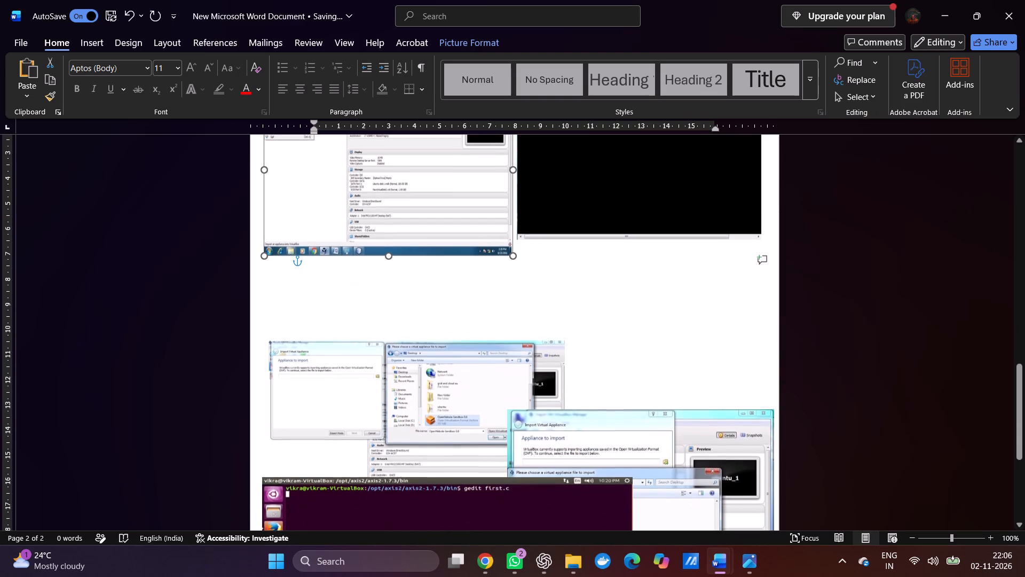
{"action": "scroll", "coordinate": [662, 453], "scroll_direction": "down", "scroll_amount": 1}
{"action": "left_click_drag", "start_coordinate": [404, 403], "coordinate": [400, 346]}
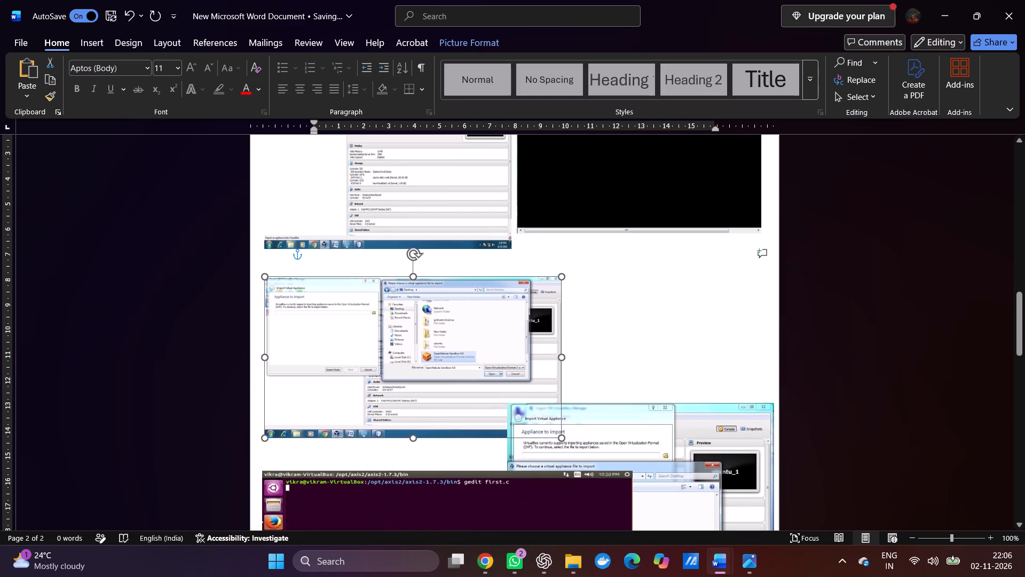
{"action": "left_click_drag", "start_coordinate": [400, 346], "coordinate": [397, 340]}
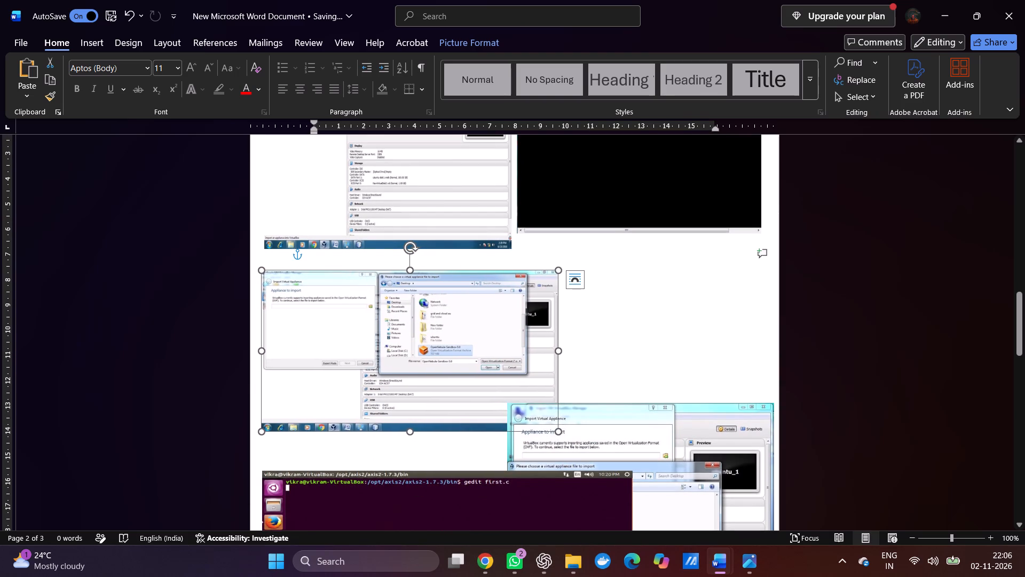
{"action": "left_click_drag", "start_coordinate": [557, 349], "coordinate": [539, 350]}
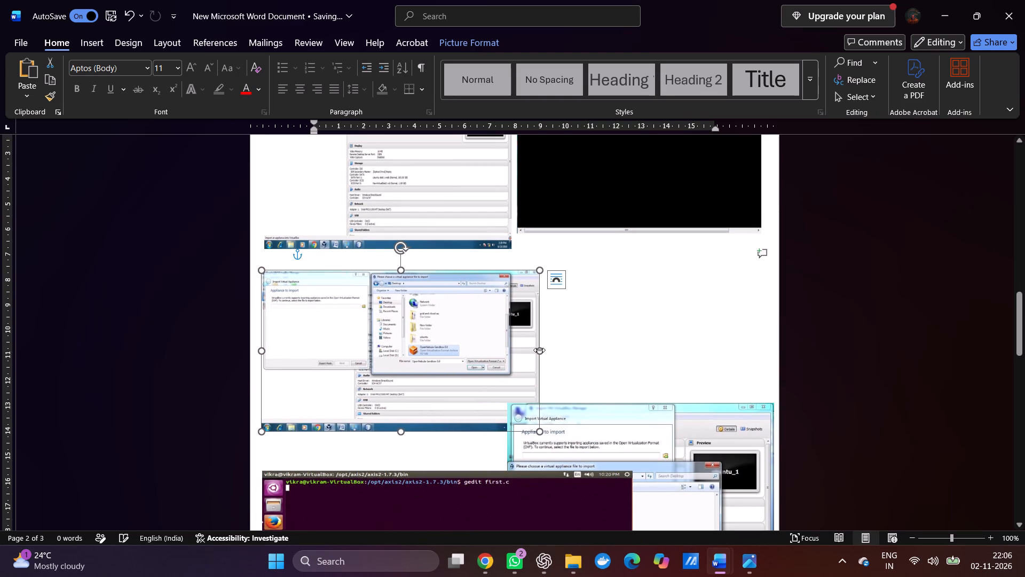
{"action": "left_click_drag", "start_coordinate": [427, 372], "coordinate": [427, 358]}
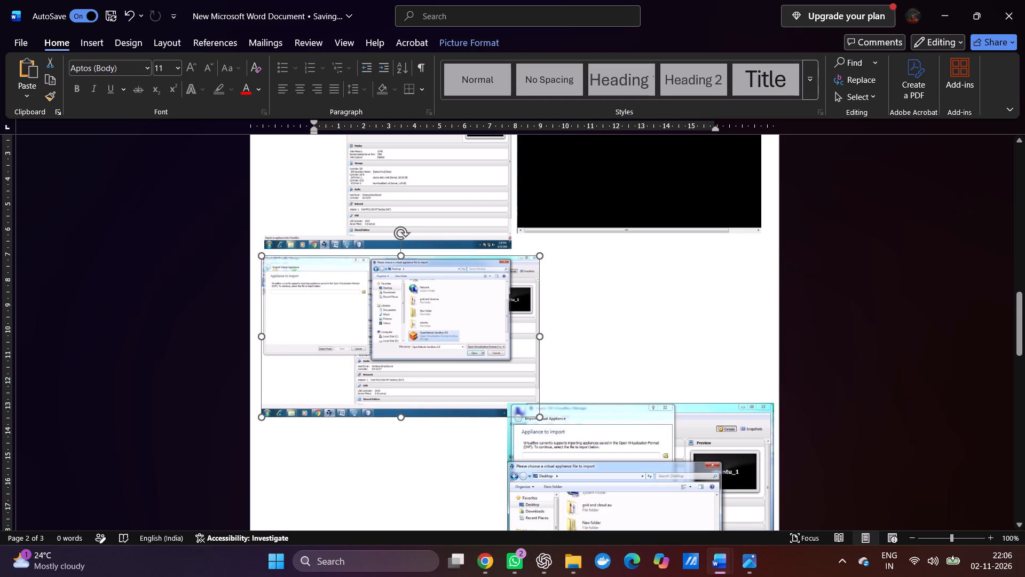
Move the Ubuntu appliance import picture down and slightly left on page 2 so it clears the OpenNebula Sandbox import picture.
{"action": "left_click_drag", "start_coordinate": [427, 358], "coordinate": [427, 358]}
{"action": "left_click", "coordinate": [598, 498]}
{"action": "scroll", "coordinate": [598, 498], "scroll_direction": "down", "scroll_amount": 5}
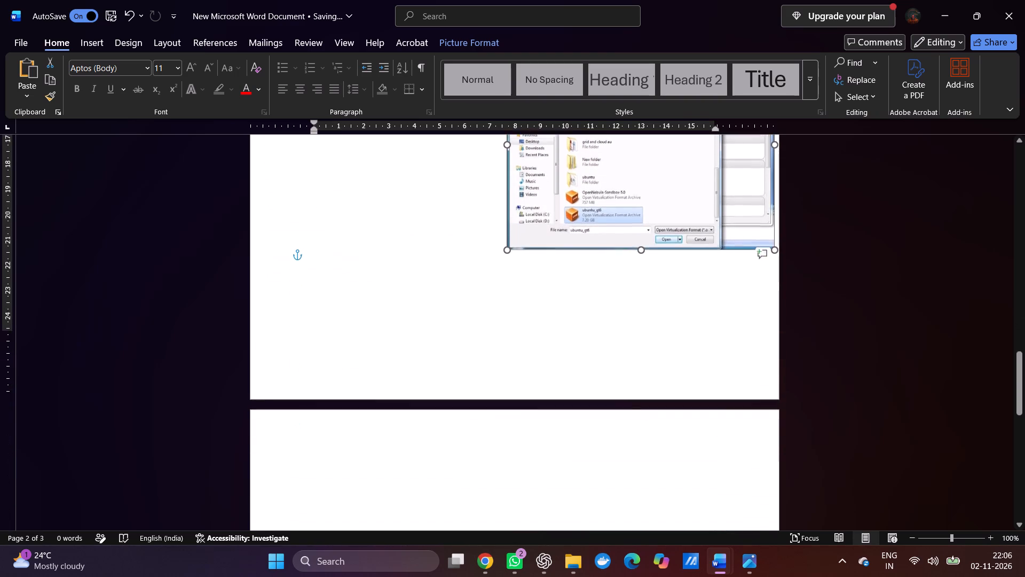
{"action": "scroll", "coordinate": [598, 498], "scroll_direction": "up", "scroll_amount": 1}
{"action": "scroll", "coordinate": [612, 464], "scroll_direction": "down", "scroll_amount": 1}
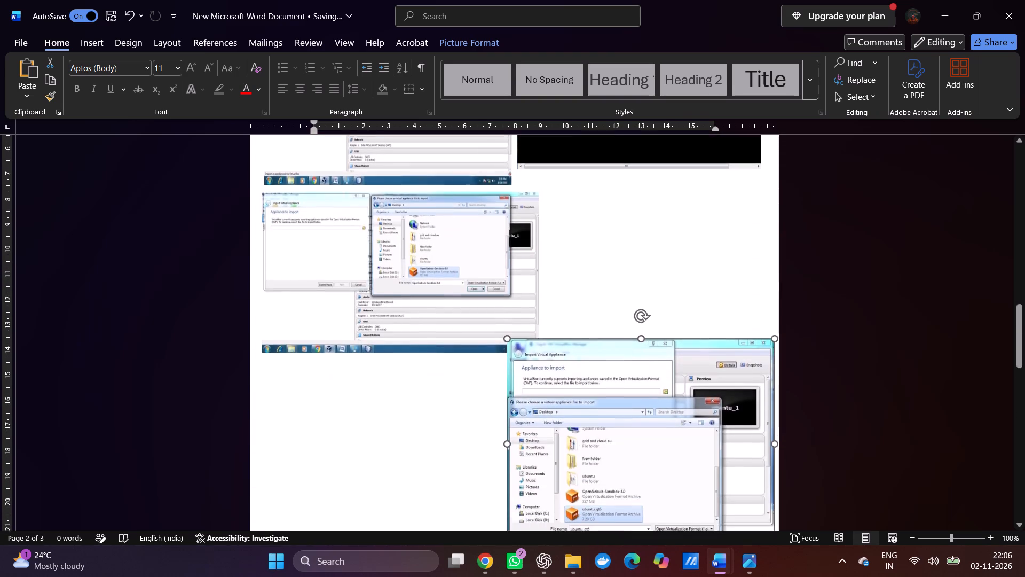
{"action": "scroll", "coordinate": [612, 464], "scroll_direction": "down", "scroll_amount": 3}
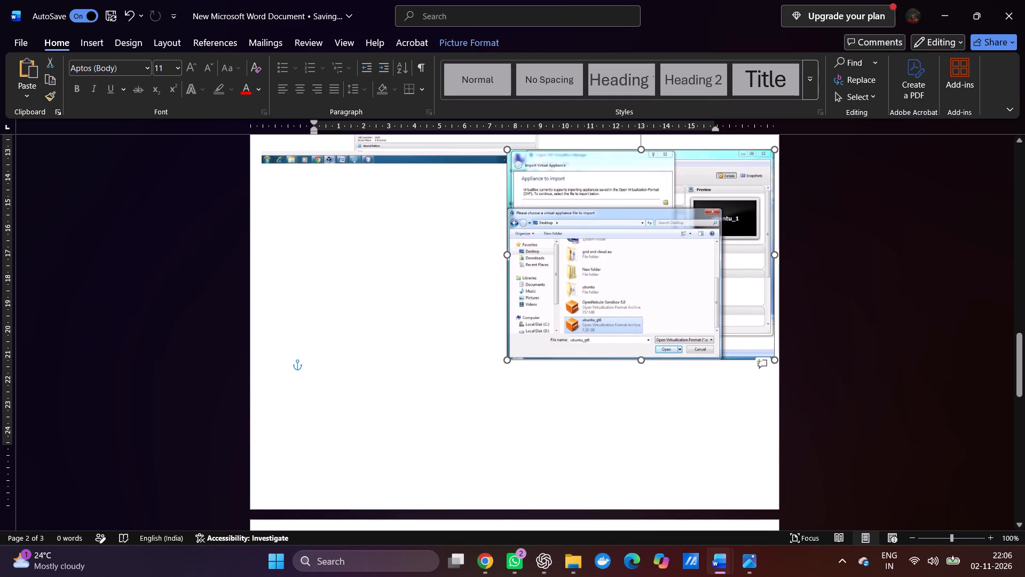
{"action": "left_click_drag", "start_coordinate": [609, 267], "coordinate": [594, 302]}
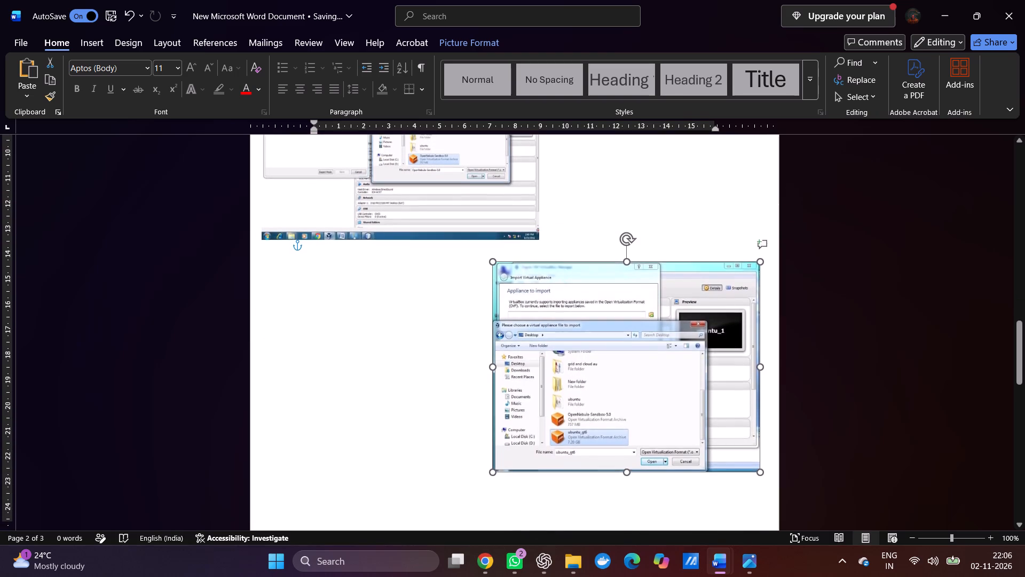
Stretch the CentOS login terminal picture downward until its bottom edge aligns with the VirtualBox Manager picture beside it.
{"action": "scroll", "coordinate": [623, 291], "scroll_direction": "up", "scroll_amount": 2}
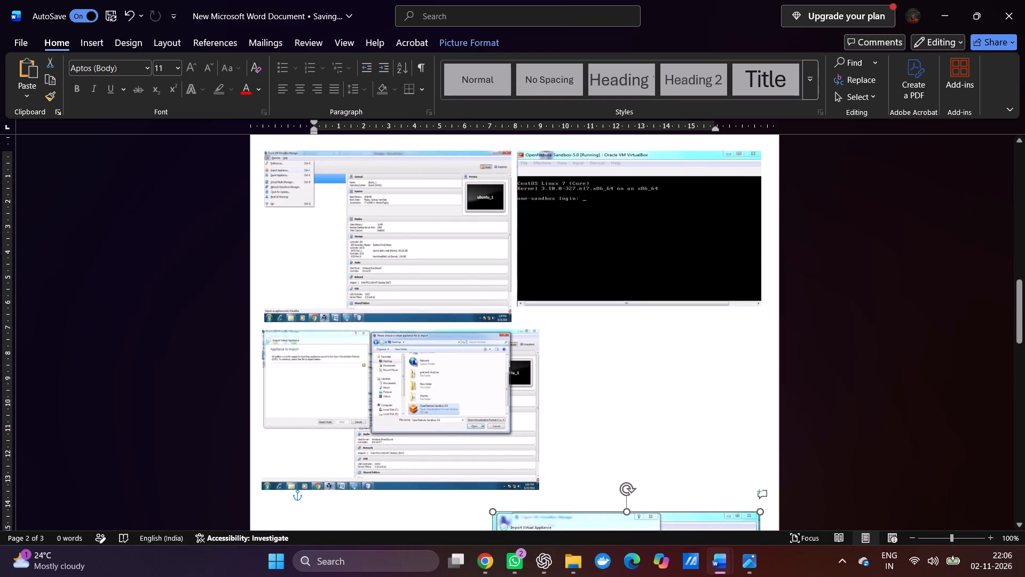
{"action": "left_click", "coordinate": [637, 308]}
{"action": "left_click", "coordinate": [638, 296]}
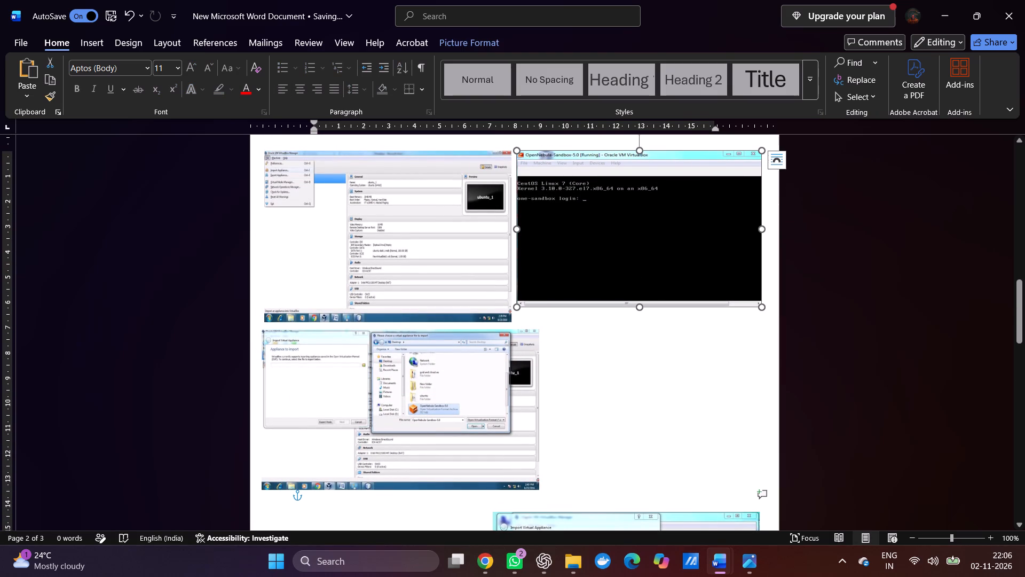
{"action": "left_click_drag", "start_coordinate": [638, 306], "coordinate": [638, 318]}
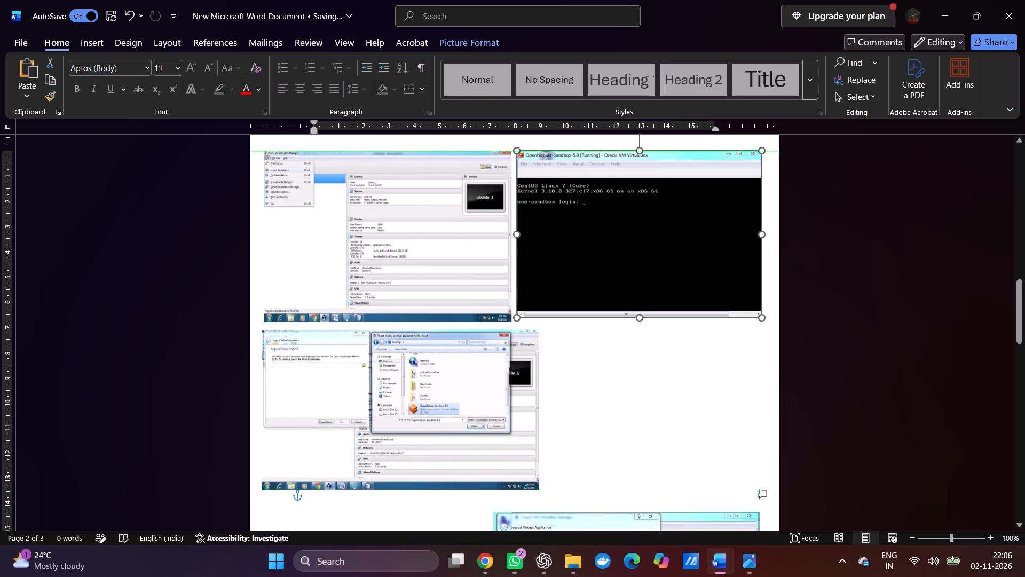
{"action": "left_click_drag", "start_coordinate": [638, 318], "coordinate": [637, 320]}
Rotate the Ubuntu terminal picture showing the gedit first.c command on page 3 by 90 degrees clockwise.
{"action": "scroll", "coordinate": [706, 436], "scroll_direction": "down", "scroll_amount": 3}
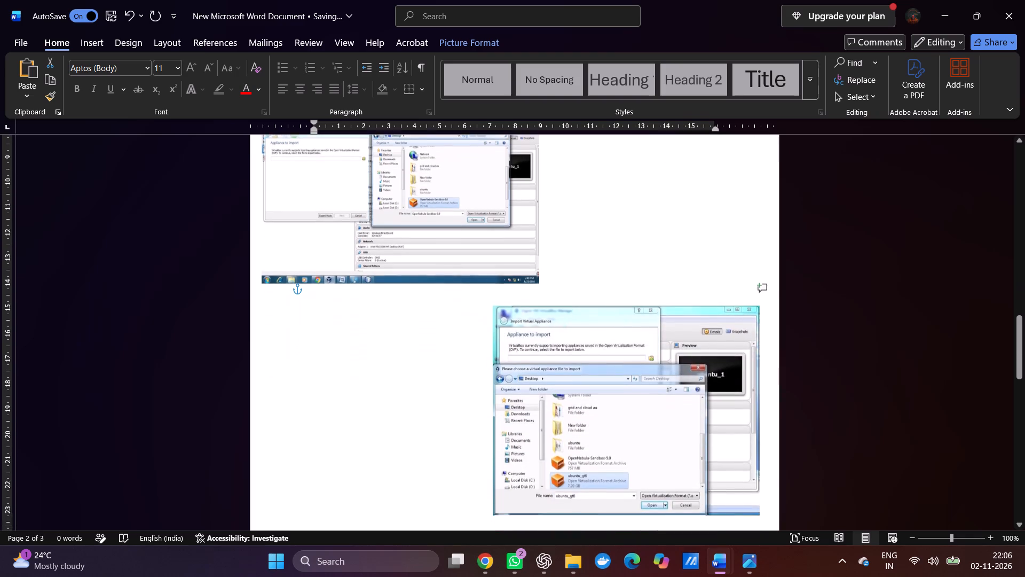
{"action": "scroll", "coordinate": [706, 436], "scroll_direction": "down", "scroll_amount": 1}
{"action": "left_click", "coordinate": [706, 436]}
{"action": "scroll", "coordinate": [681, 360], "scroll_direction": "down", "scroll_amount": 3}
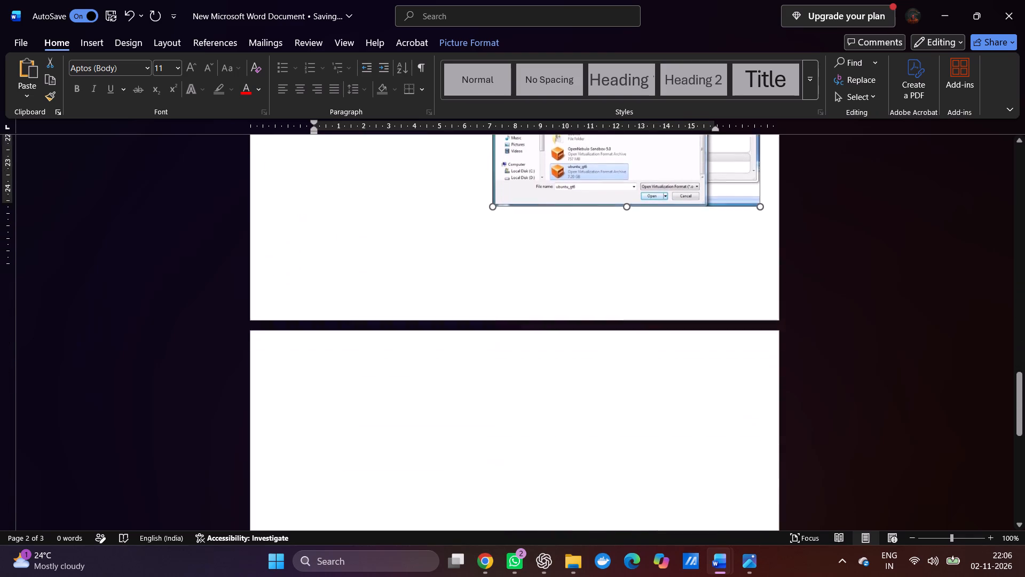
{"action": "scroll", "coordinate": [681, 360], "scroll_direction": "down", "scroll_amount": 3}
{"action": "left_click", "coordinate": [479, 337]}
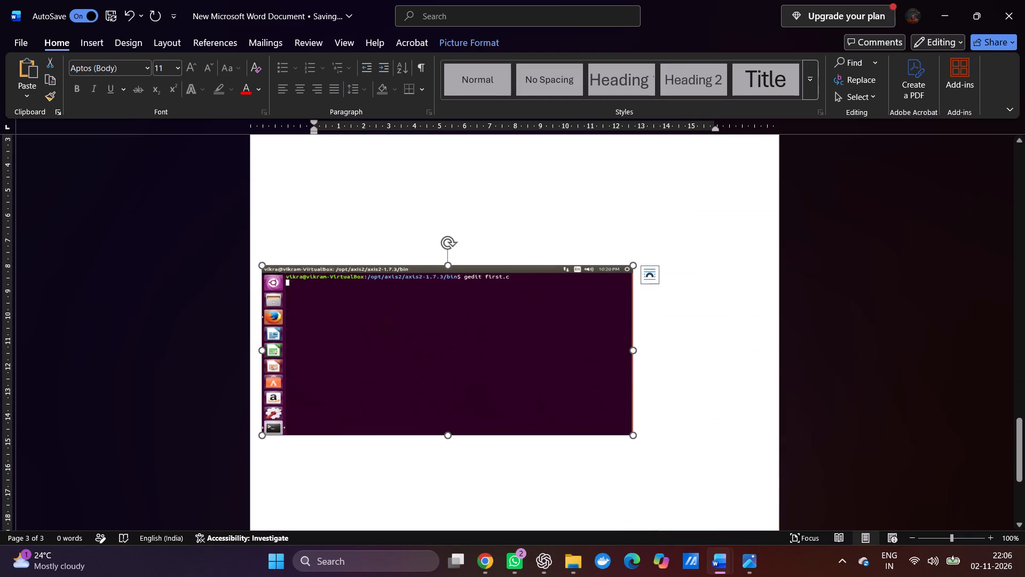
{"action": "left_click_drag", "start_coordinate": [448, 243], "coordinate": [495, 260]}
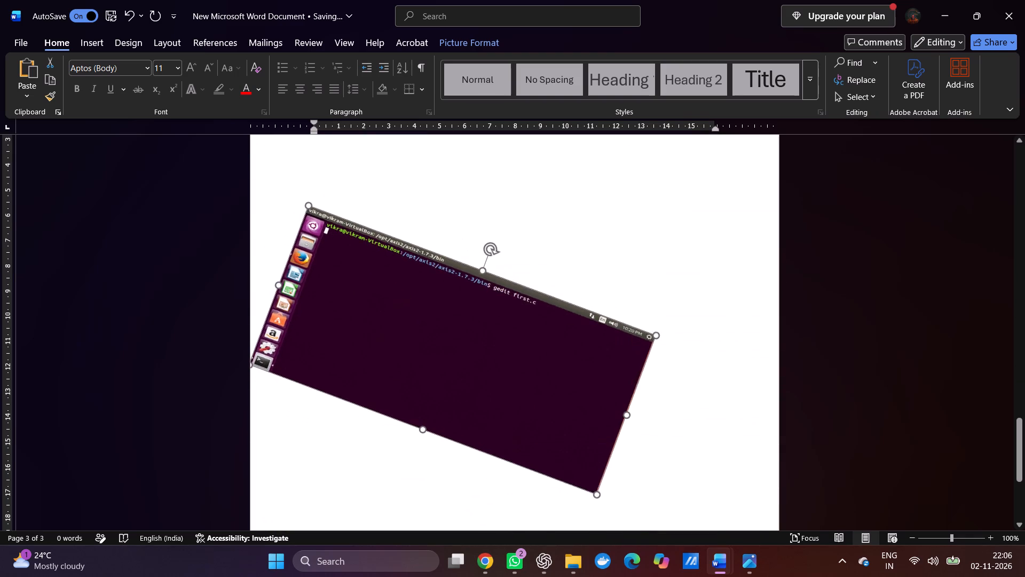
{"action": "left_click_drag", "start_coordinate": [495, 260], "coordinate": [572, 355]}
Move the rotated gedit terminal picture up to the top margin of page 3.
{"action": "scroll", "coordinate": [572, 355], "scroll_direction": "up", "scroll_amount": 1}
{"action": "left_click_drag", "start_coordinate": [491, 387], "coordinate": [462, 279]}
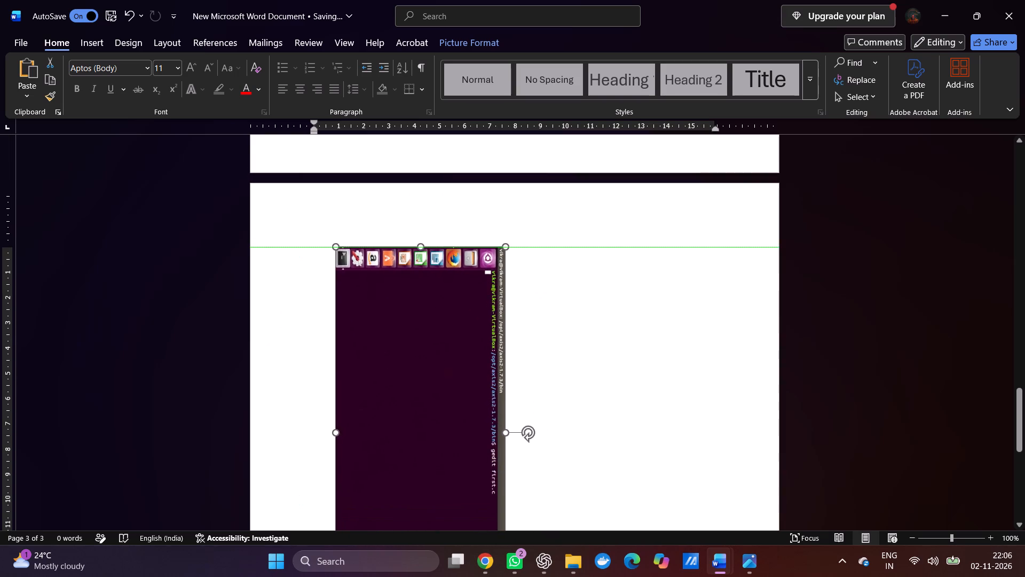
Move the rotated gedit first.c terminal picture from page 3 to the right side of page 2, below the CentOS terminal picture.
{"action": "left_click_drag", "start_coordinate": [462, 279], "coordinate": [447, 180]}
{"action": "scroll", "coordinate": [447, 180], "scroll_direction": "up", "scroll_amount": 1}
{"action": "scroll", "coordinate": [442, 156], "scroll_direction": "down", "scroll_amount": 1}
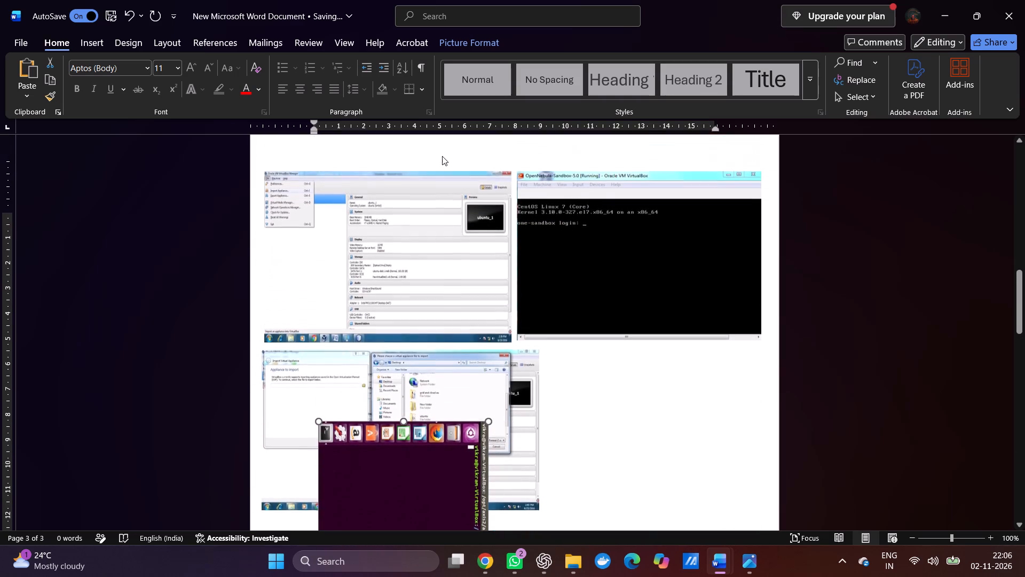
{"action": "scroll", "coordinate": [442, 156], "scroll_direction": "down", "scroll_amount": 1}
{"action": "scroll", "coordinate": [442, 156], "scroll_direction": "up", "scroll_amount": 1}
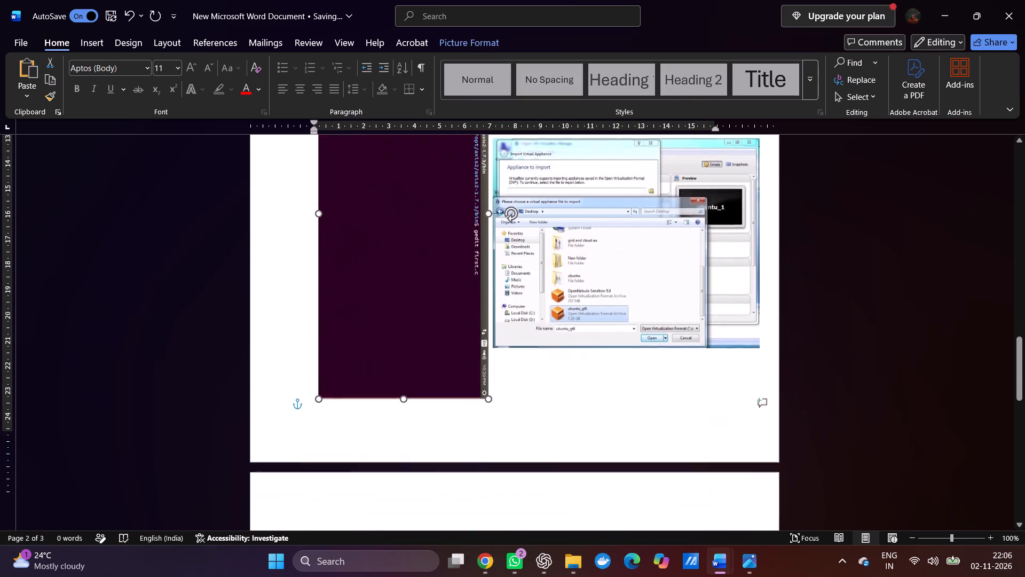
{"action": "scroll", "coordinate": [442, 156], "scroll_direction": "up", "scroll_amount": 1}
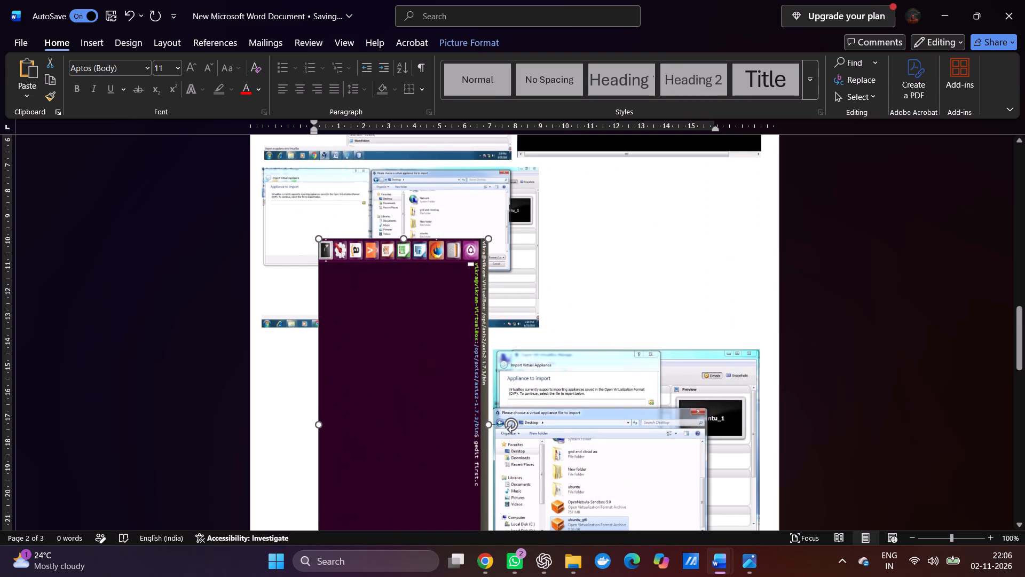
{"action": "left_click_drag", "start_coordinate": [429, 350], "coordinate": [712, 290]}
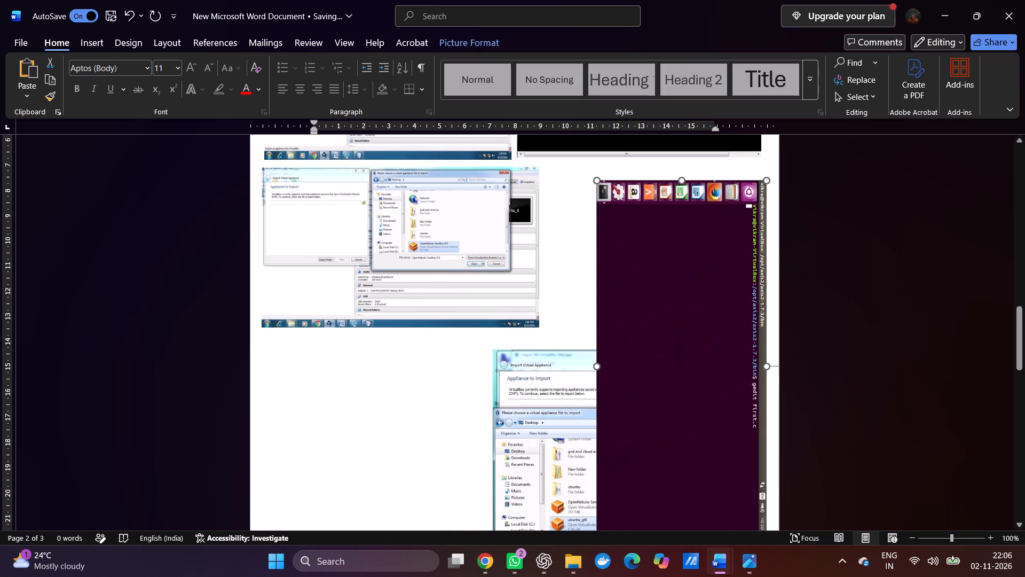
{"action": "left_click_drag", "start_coordinate": [712, 290], "coordinate": [712, 290]}
Move the ubuntu_gt6 import picture to the left side of page 2, directly beneath the OpenNebula Sandbox import picture.
{"action": "left_click_drag", "start_coordinate": [545, 406], "coordinate": [320, 396]}
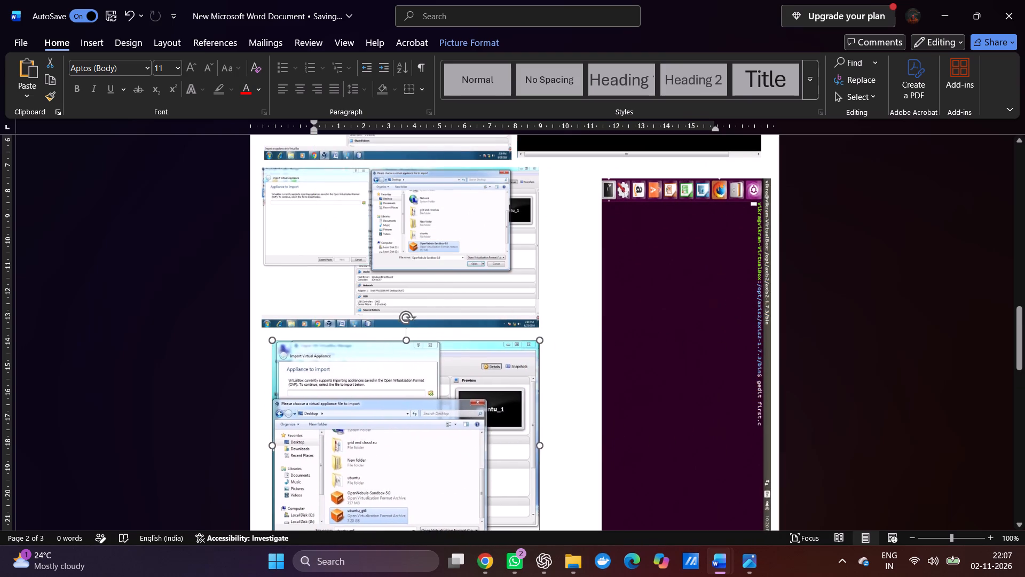
{"action": "left_click_drag", "start_coordinate": [320, 396], "coordinate": [318, 396]}
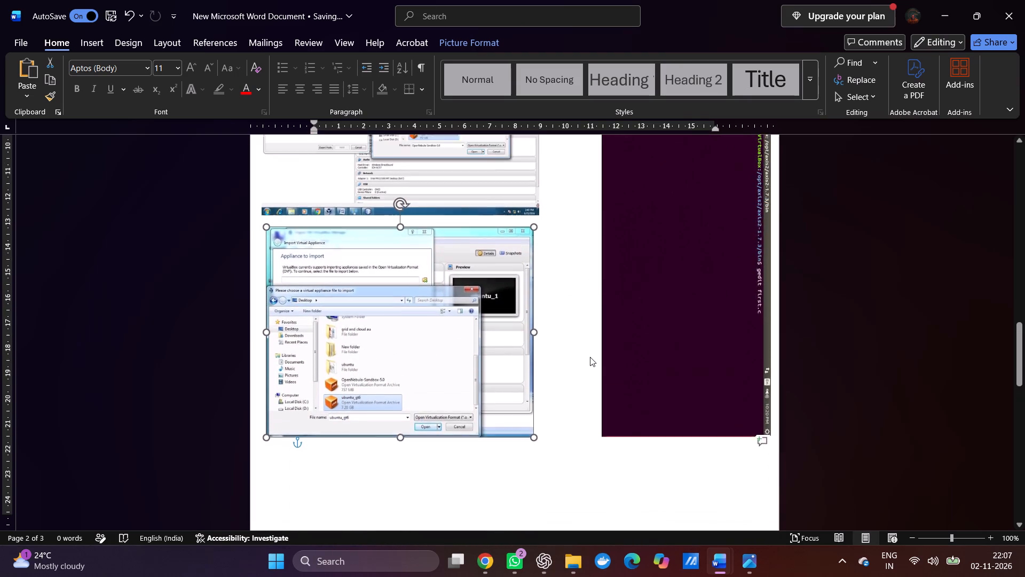
Shift the rotated gedit first.c terminal picture slightly left and down on page 2, and nudge the ubuntu_gt6 import picture slightly down.
{"action": "left_click_drag", "start_coordinate": [439, 356], "coordinate": [458, 360]}
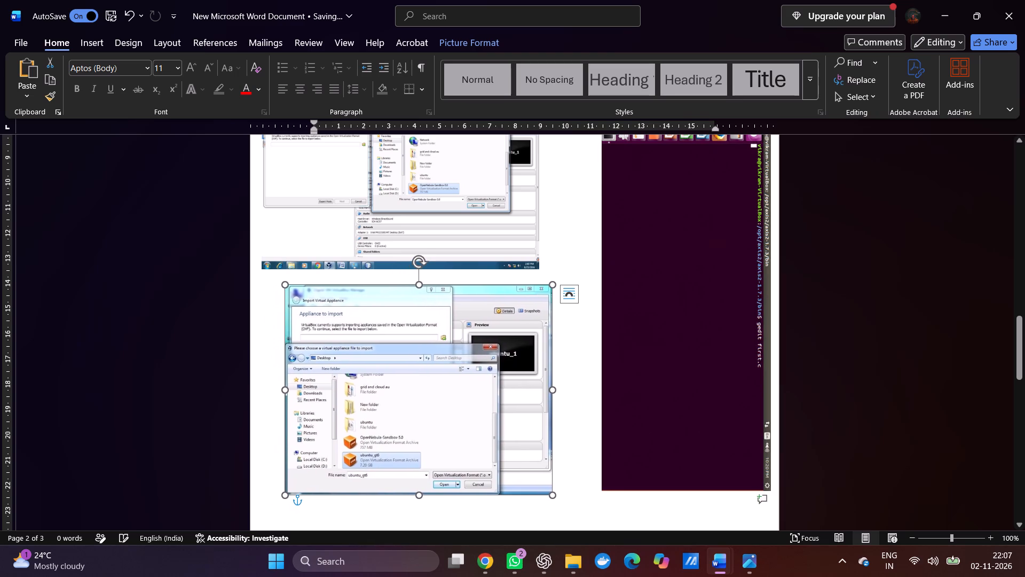
{"action": "left_click_drag", "start_coordinate": [687, 318], "coordinate": [651, 329]}
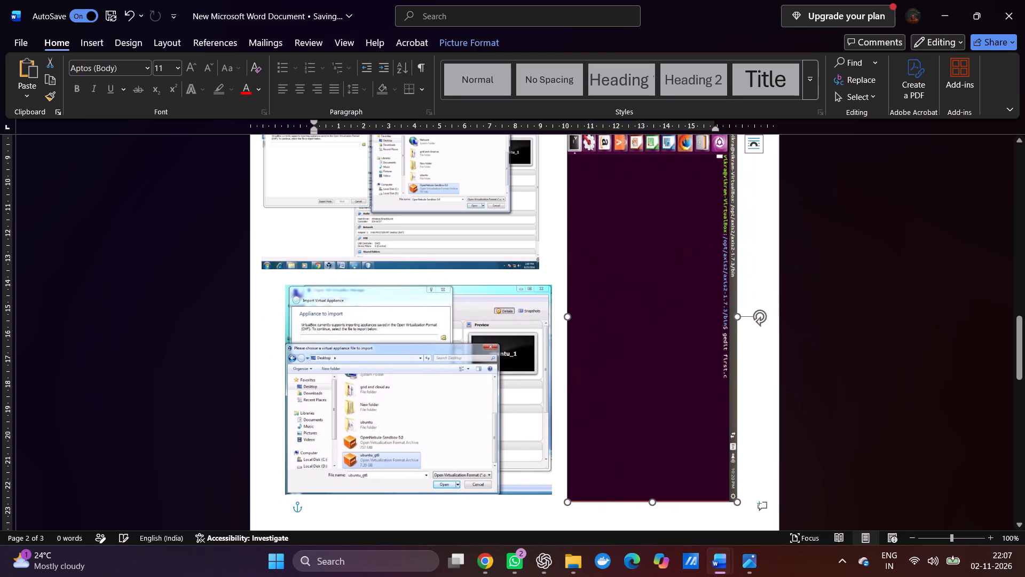
{"action": "scroll", "coordinate": [651, 329], "scroll_direction": "up", "scroll_amount": 2}
{"action": "scroll", "coordinate": [487, 304], "scroll_direction": "up", "scroll_amount": 1}
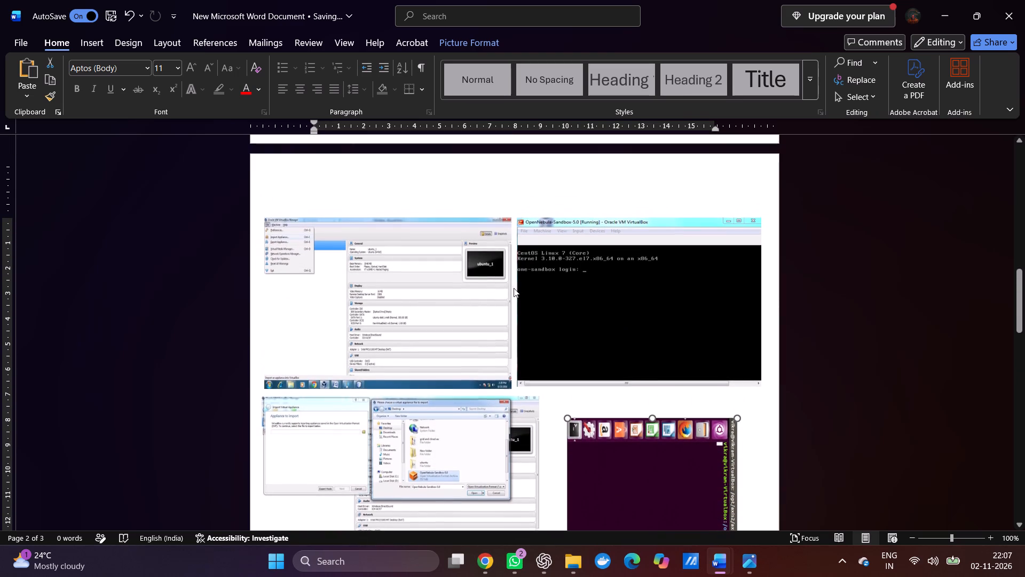
{"action": "left_click", "coordinate": [667, 291]}
{"action": "left_click", "coordinate": [640, 387]}
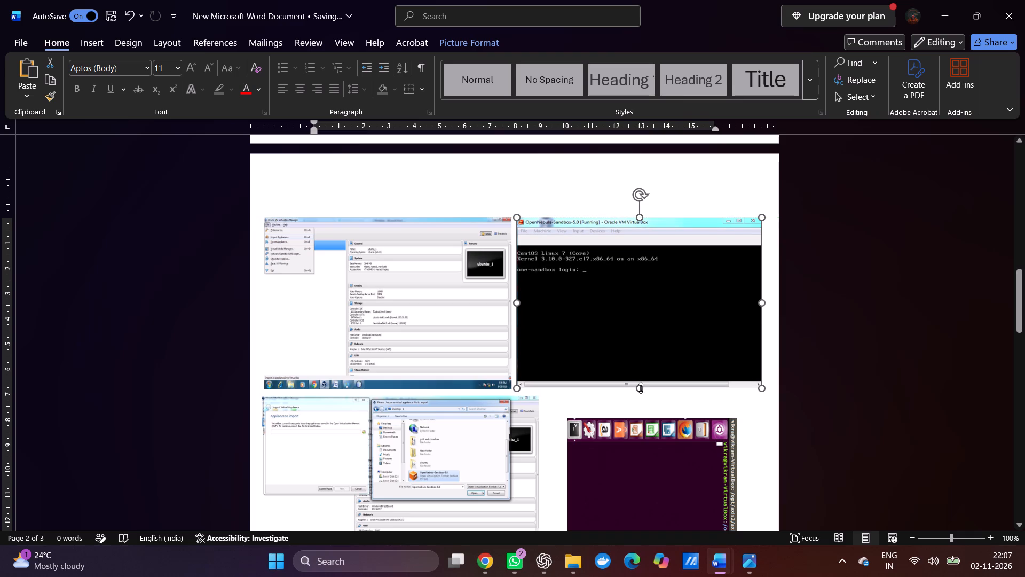
{"action": "scroll", "coordinate": [567, 423], "scroll_direction": "down", "scroll_amount": 1}
{"action": "left_click", "coordinate": [465, 360]}
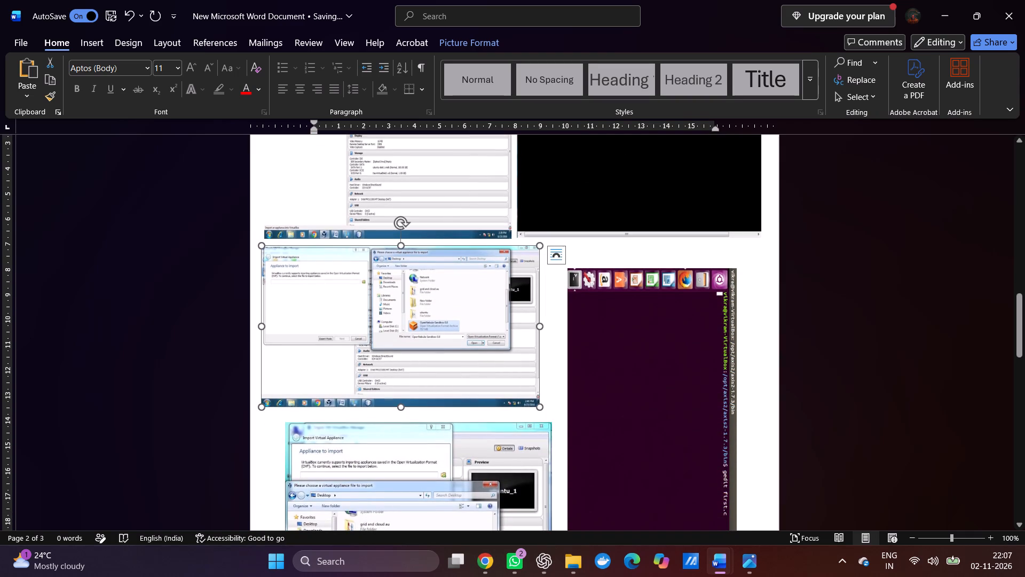
{"action": "scroll", "coordinate": [488, 492], "scroll_direction": "down", "scroll_amount": 1}
{"action": "left_click", "coordinate": [458, 425]}
{"action": "left_click_drag", "start_coordinate": [458, 425], "coordinate": [458, 425]}
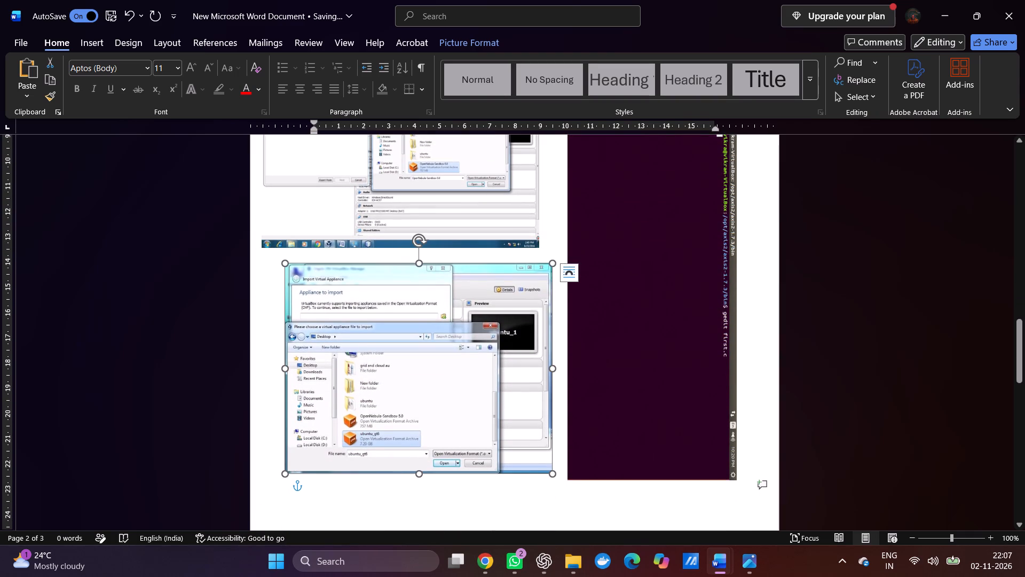
{"action": "left_click_drag", "start_coordinate": [458, 425], "coordinate": [443, 434]}
{"action": "scroll", "coordinate": [443, 434], "scroll_direction": "up", "scroll_amount": 1}
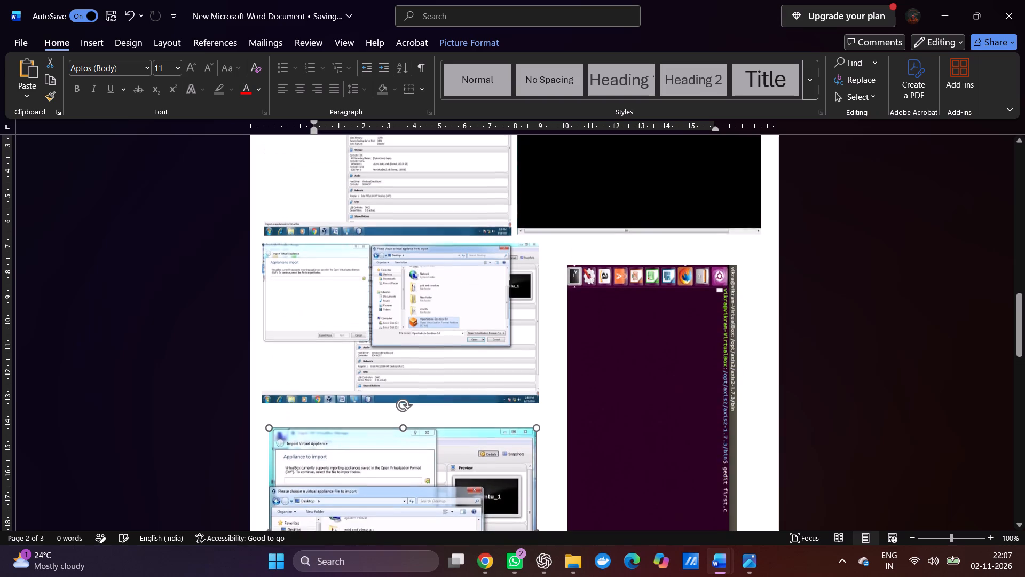
{"action": "left_click", "coordinate": [419, 341]}
{"action": "left_click_drag", "start_coordinate": [641, 352], "coordinate": [655, 348]}
Make the OpenNebula Sandbox import picture on page 2 slightly wider and slightly taller.
{"action": "left_click", "coordinate": [486, 239]}
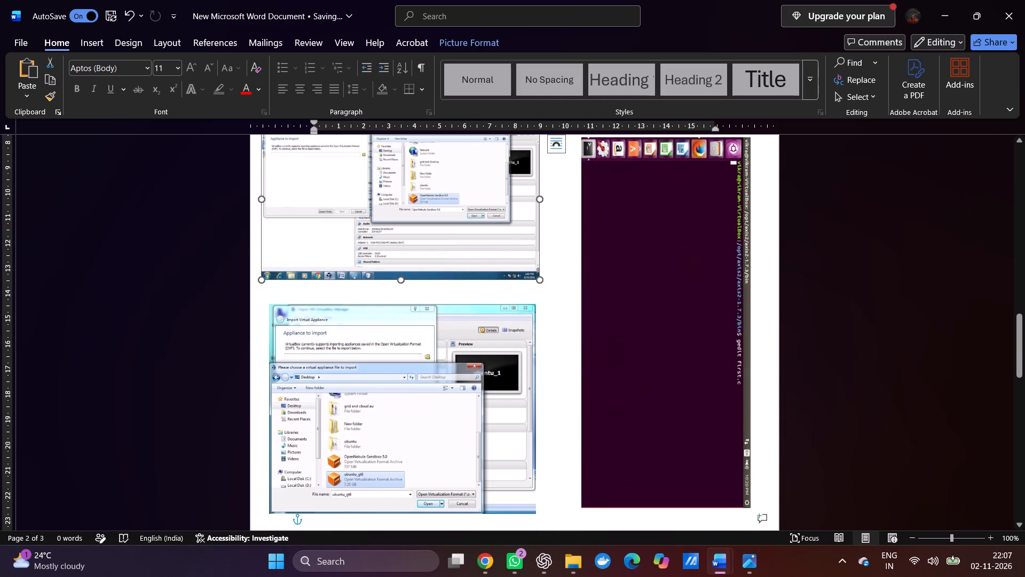
{"action": "left_click_drag", "start_coordinate": [538, 199], "coordinate": [554, 199]}
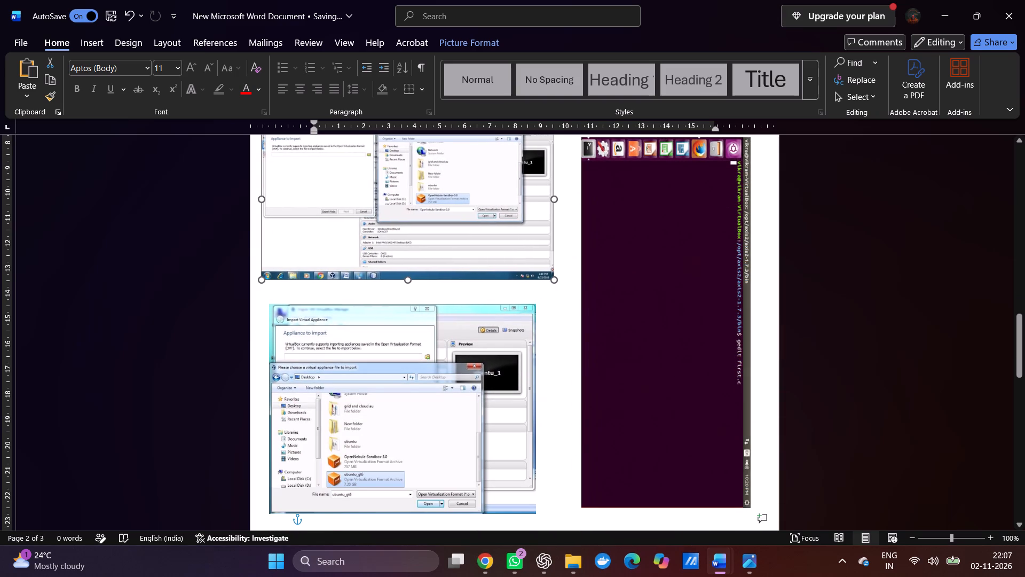
{"action": "left_click_drag", "start_coordinate": [554, 199], "coordinate": [557, 198]}
{"action": "scroll", "coordinate": [557, 198], "scroll_direction": "up", "scroll_amount": 1}
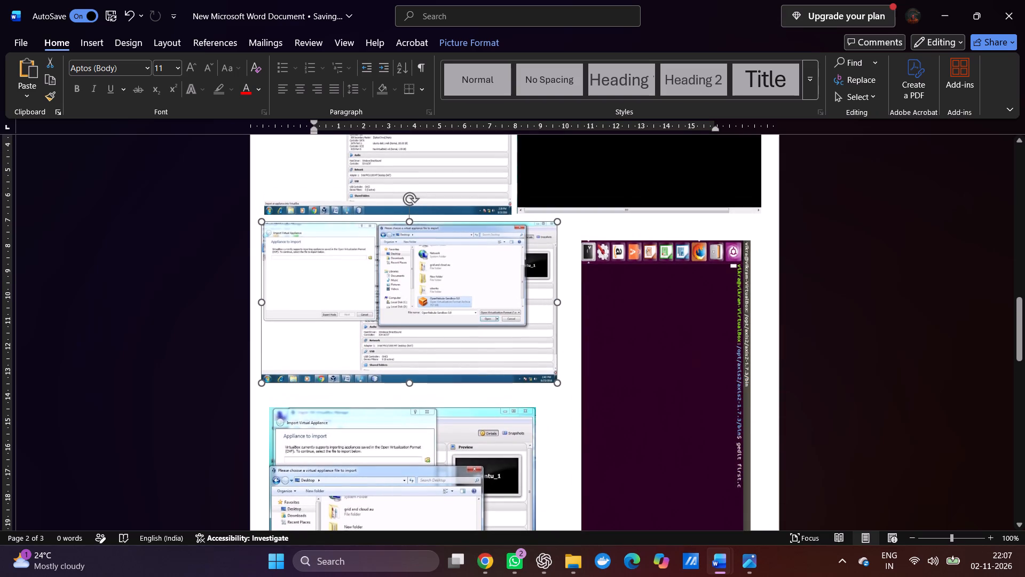
{"action": "left_click_drag", "start_coordinate": [407, 383], "coordinate": [408, 390]}
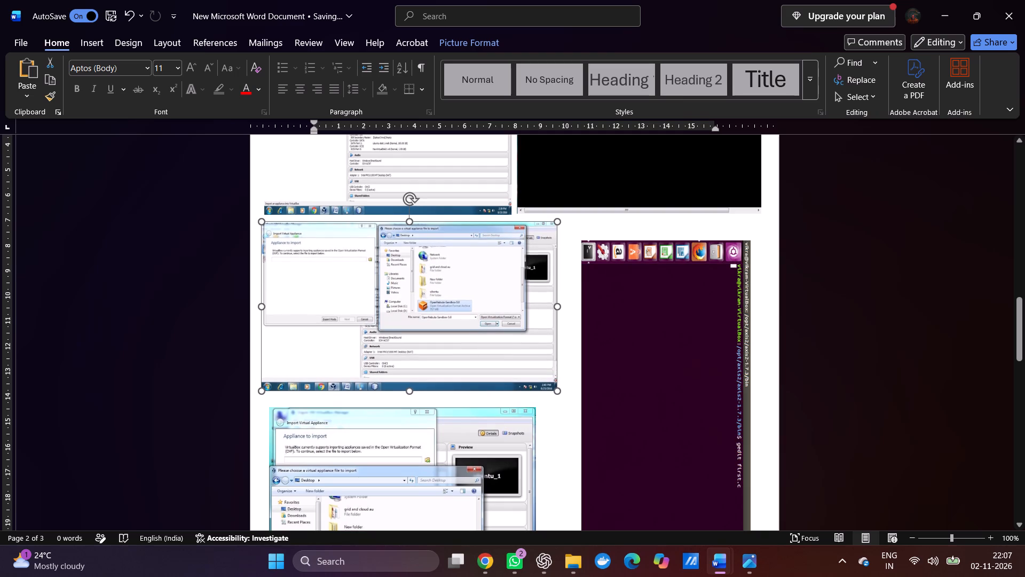
{"action": "left_click_drag", "start_coordinate": [408, 390], "coordinate": [407, 391]}
Stretch the VirtualBox Manager picture at the top of page 2 slightly taller at its lower edge.
{"action": "scroll", "coordinate": [407, 391], "scroll_direction": "up", "scroll_amount": 1}
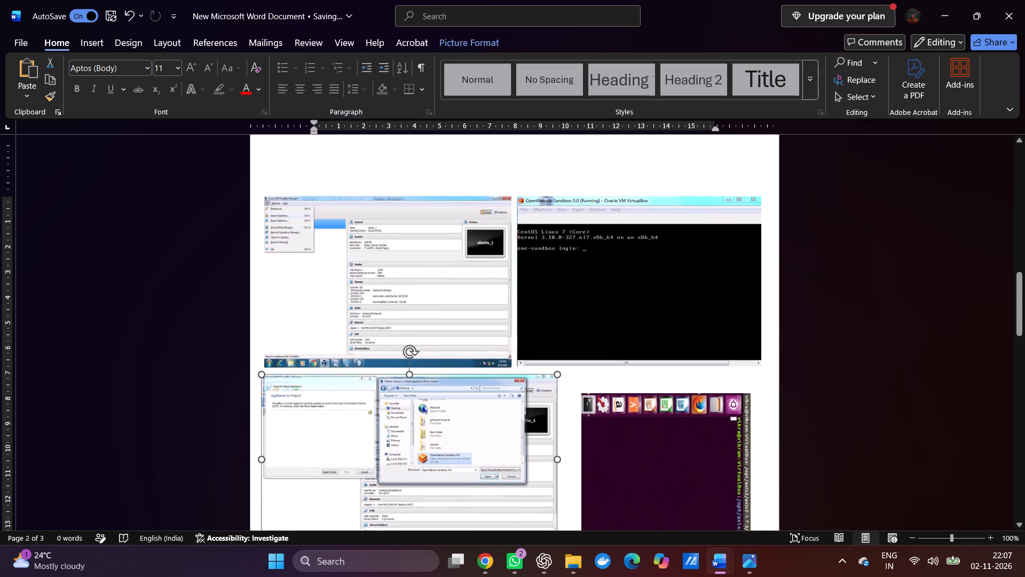
{"action": "left_click", "coordinate": [407, 302]}
{"action": "left_click_drag", "start_coordinate": [389, 368], "coordinate": [388, 370]}
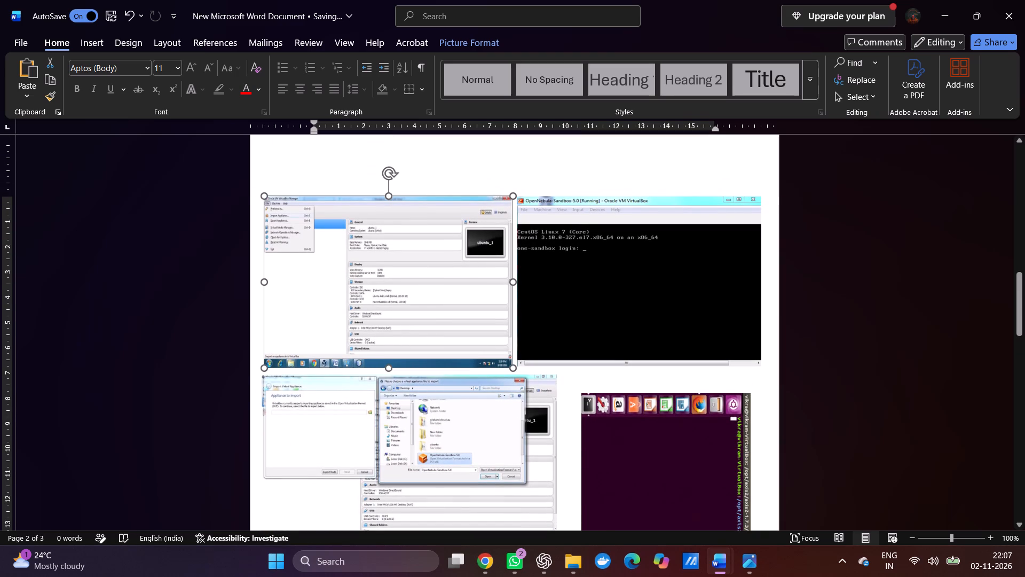
{"action": "left_click_drag", "start_coordinate": [388, 370], "coordinate": [387, 380]}
Move the ubuntu_gt6 and OpenNebula Sandbox import pictures down slightly, leaving a small gap beneath the VirtualBox Manager picture.
{"action": "scroll", "coordinate": [386, 420], "scroll_direction": "down", "scroll_amount": 1}
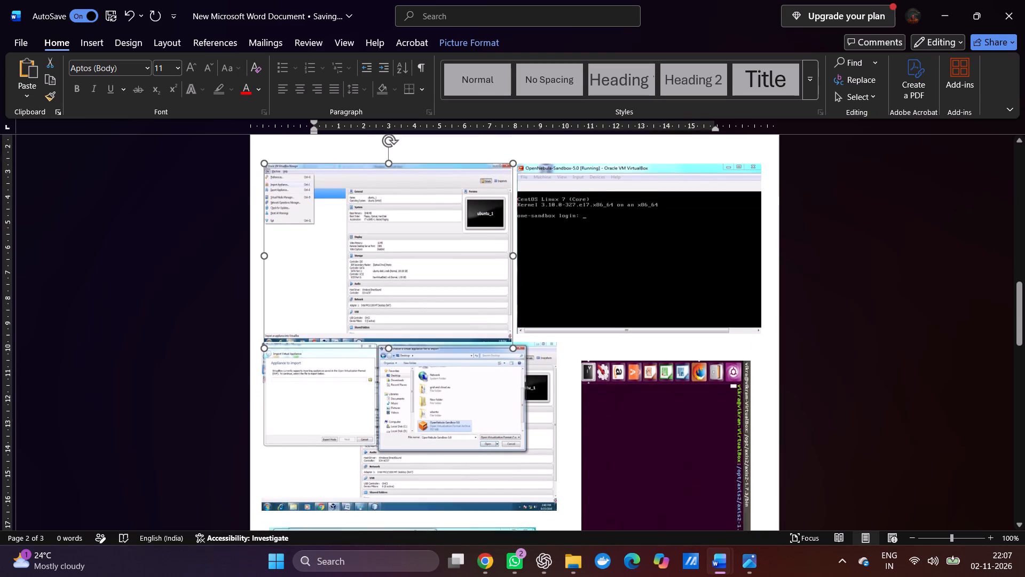
{"action": "scroll", "coordinate": [386, 420], "scroll_direction": "down", "scroll_amount": 2}
{"action": "left_click_drag", "start_coordinate": [386, 420], "coordinate": [385, 438]}
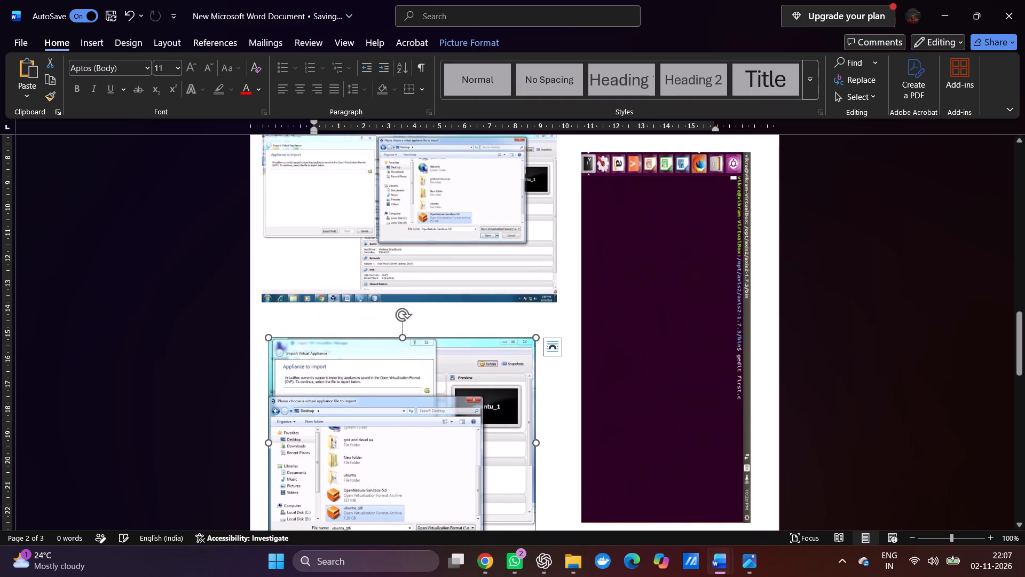
{"action": "left_click_drag", "start_coordinate": [385, 271], "coordinate": [387, 294]}
{"action": "scroll", "coordinate": [387, 294], "scroll_direction": "up", "scroll_amount": 3}
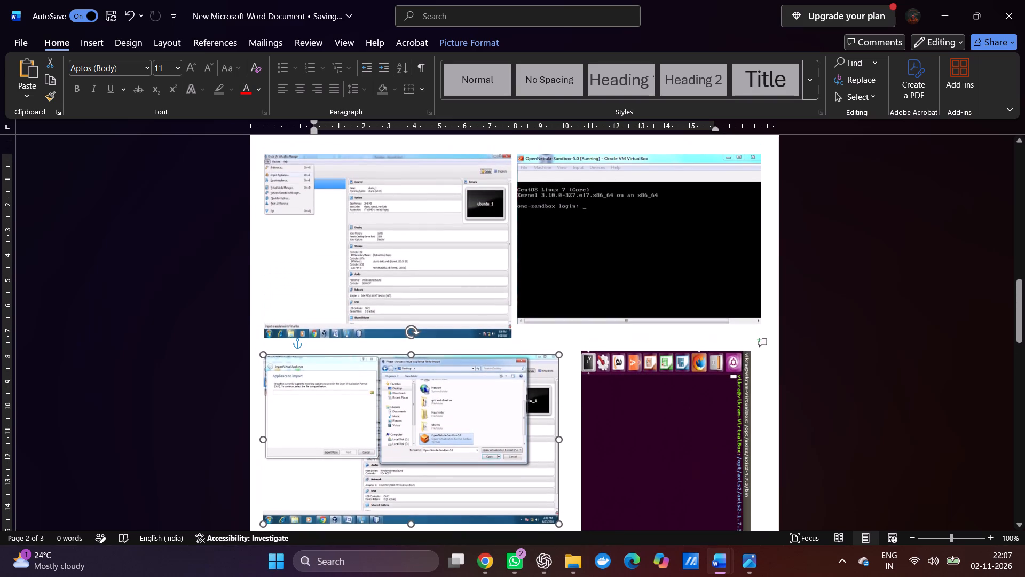
Save the document.
{"action": "scroll", "coordinate": [387, 294], "scroll_direction": "up", "scroll_amount": 4}
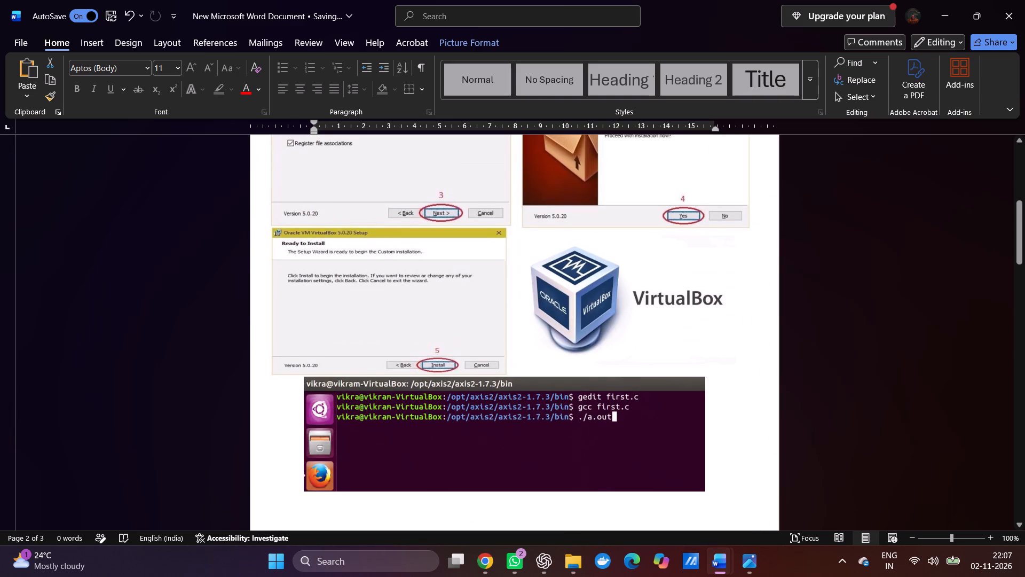
{"action": "scroll", "coordinate": [387, 294], "scroll_direction": "up", "scroll_amount": 4}
{"action": "key", "text": "ctrl+s"}
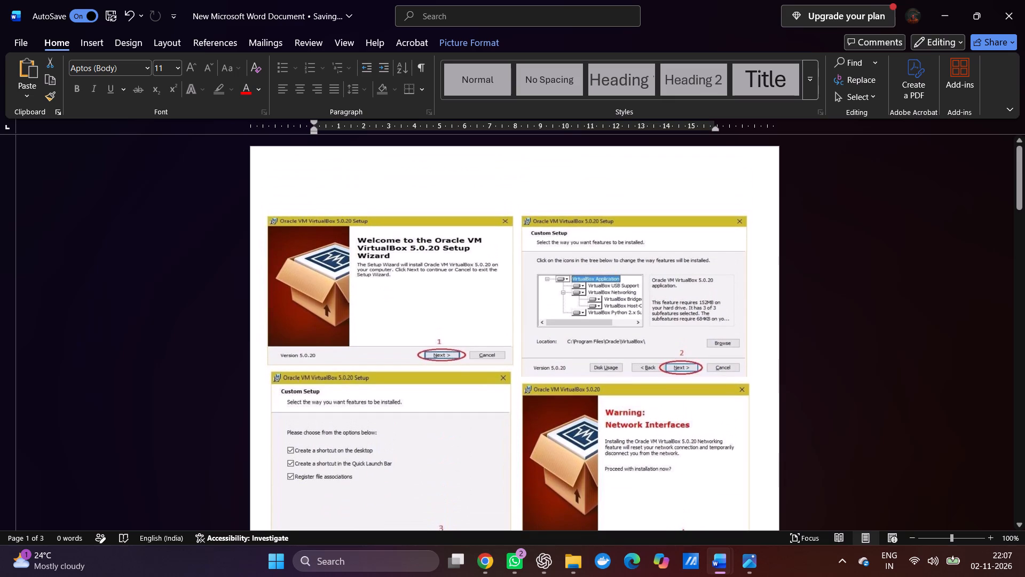
Delete the blank third page so the document ends after page 2.
{"action": "scroll", "coordinate": [387, 294], "scroll_direction": "up", "scroll_amount": 4}
{"action": "scroll", "coordinate": [387, 294], "scroll_direction": "down", "scroll_amount": 4}
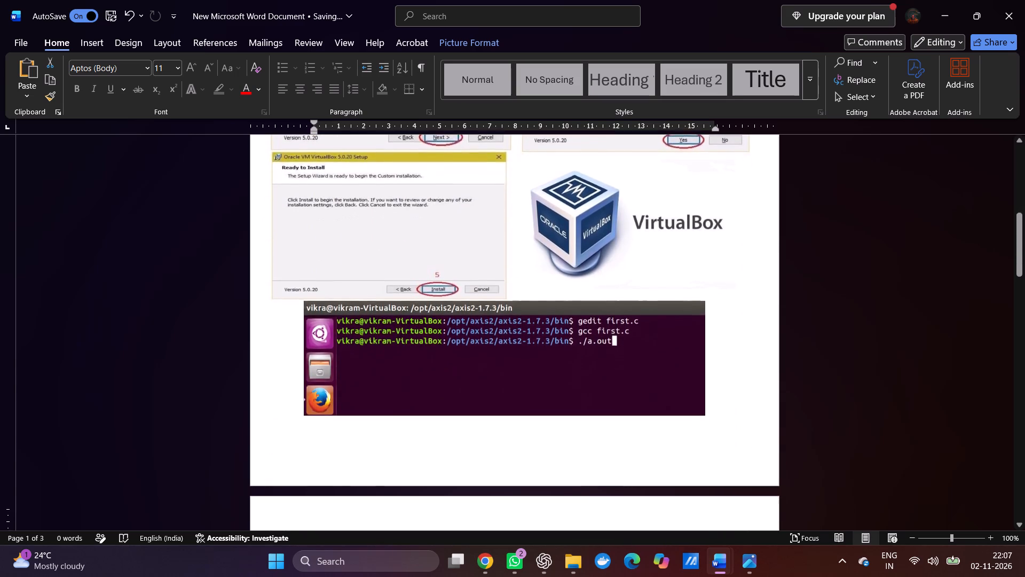
{"action": "scroll", "coordinate": [387, 294], "scroll_direction": "down", "scroll_amount": 9}
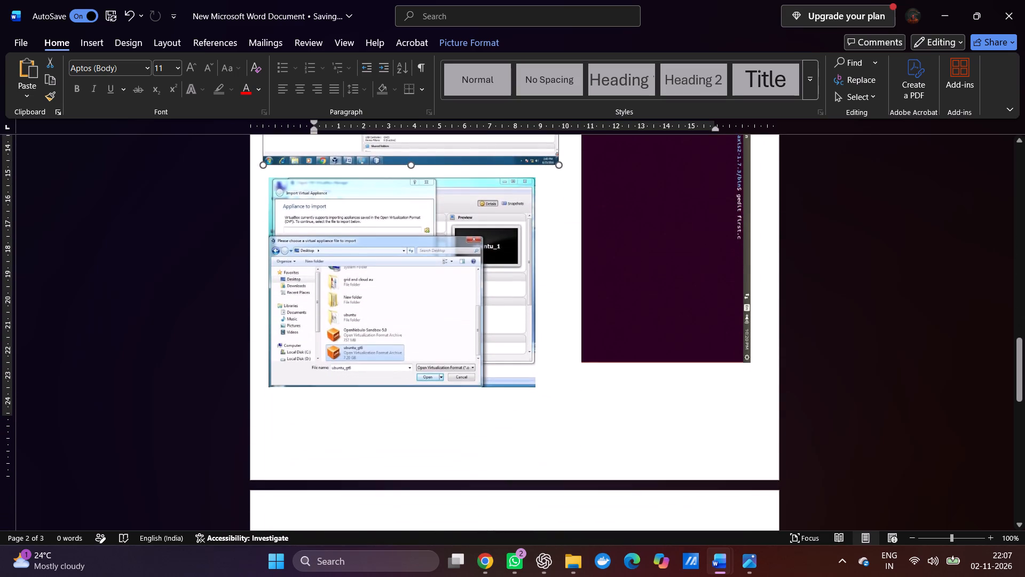
{"action": "scroll", "coordinate": [387, 294], "scroll_direction": "down", "scroll_amount": 10}
{"action": "left_click", "coordinate": [387, 294]}
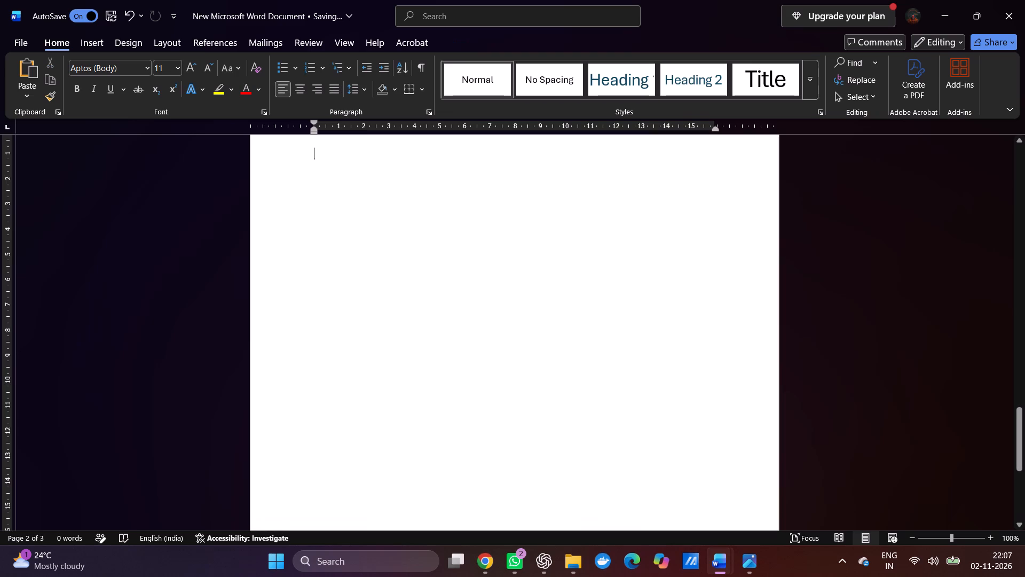
{"action": "key", "text": "BackSpace"}
{"action": "key", "text": "BackSpace"}
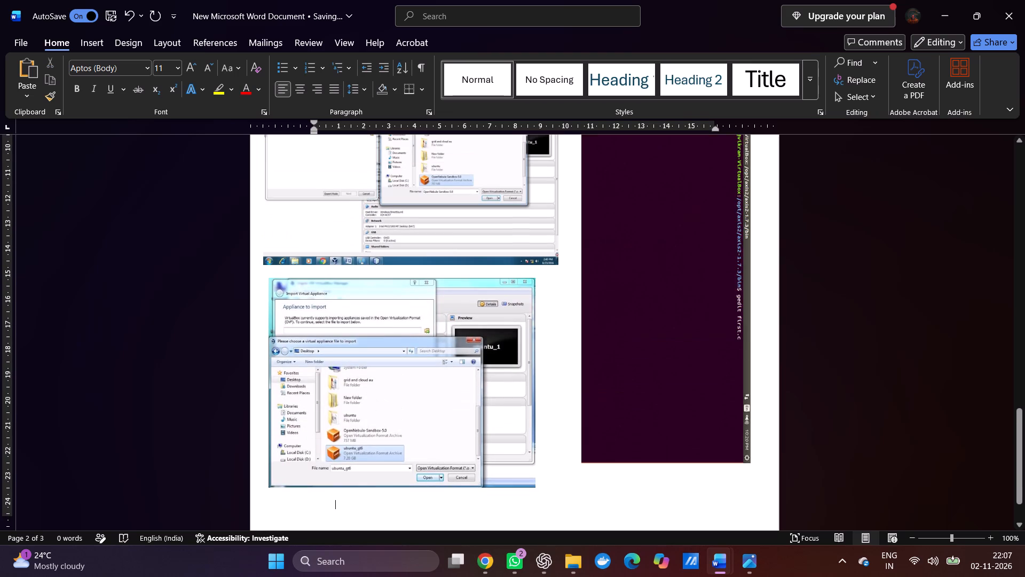
Review the picture layout on both pages of the document.
{"action": "scroll", "coordinate": [441, 455], "scroll_direction": "down", "scroll_amount": 8}
{"action": "scroll", "coordinate": [441, 455], "scroll_direction": "up", "scroll_amount": 3}
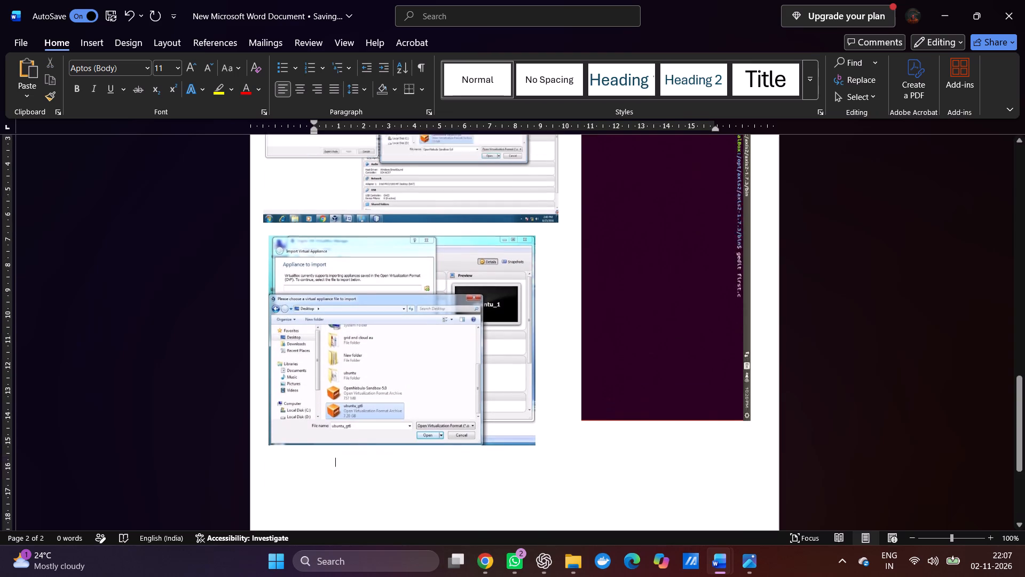
{"action": "scroll", "coordinate": [441, 455], "scroll_direction": "up", "scroll_amount": 8}
{"action": "scroll", "coordinate": [441, 455], "scroll_direction": "down", "scroll_amount": 5}
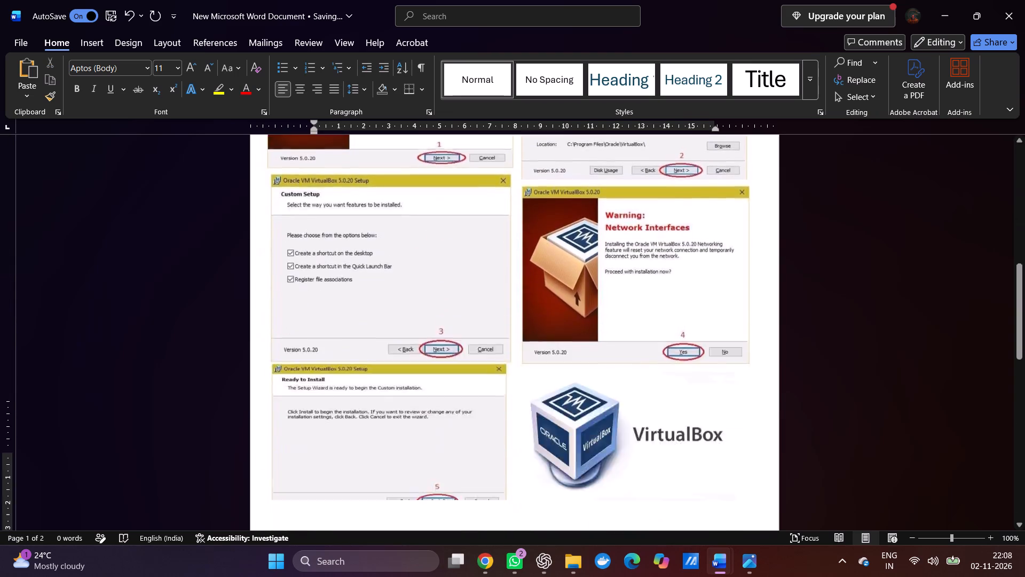
{"action": "scroll", "coordinate": [441, 455], "scroll_direction": "down", "scroll_amount": 10}
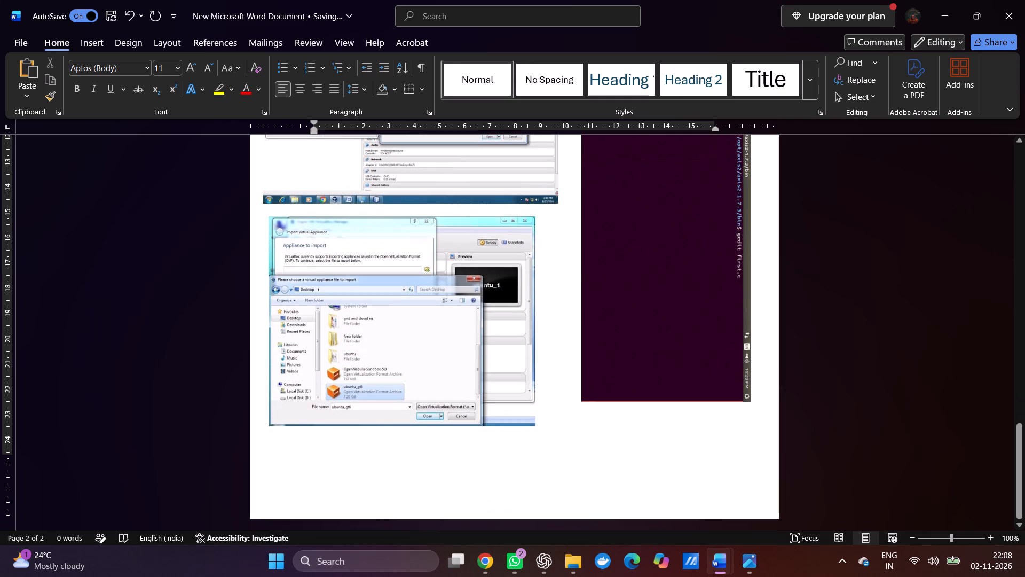
{"action": "scroll", "coordinate": [441, 455], "scroll_direction": "up", "scroll_amount": 11}
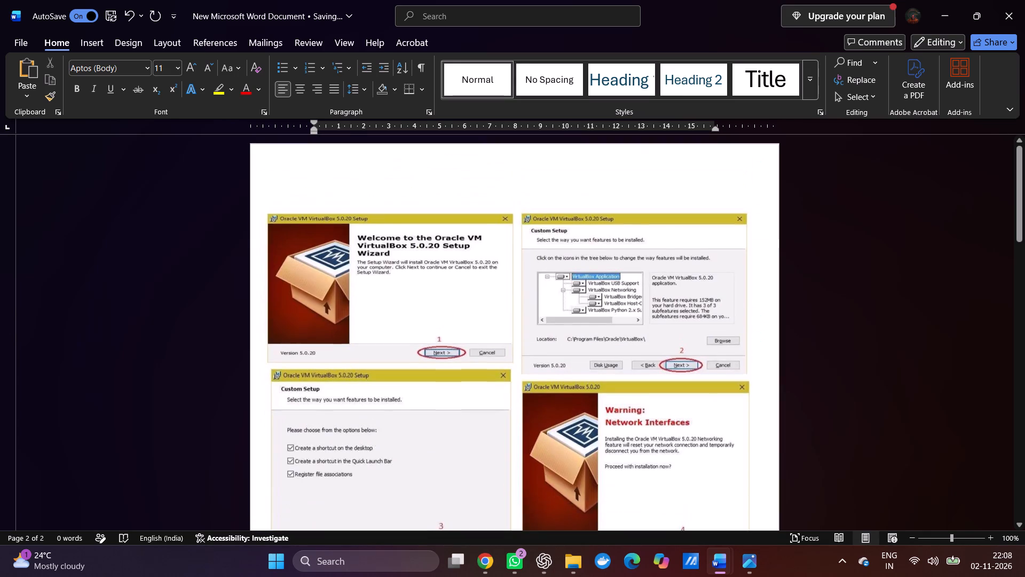
{"action": "scroll", "coordinate": [441, 455], "scroll_direction": "down", "scroll_amount": 11}
{"action": "scroll", "coordinate": [441, 455], "scroll_direction": "up", "scroll_amount": 7}
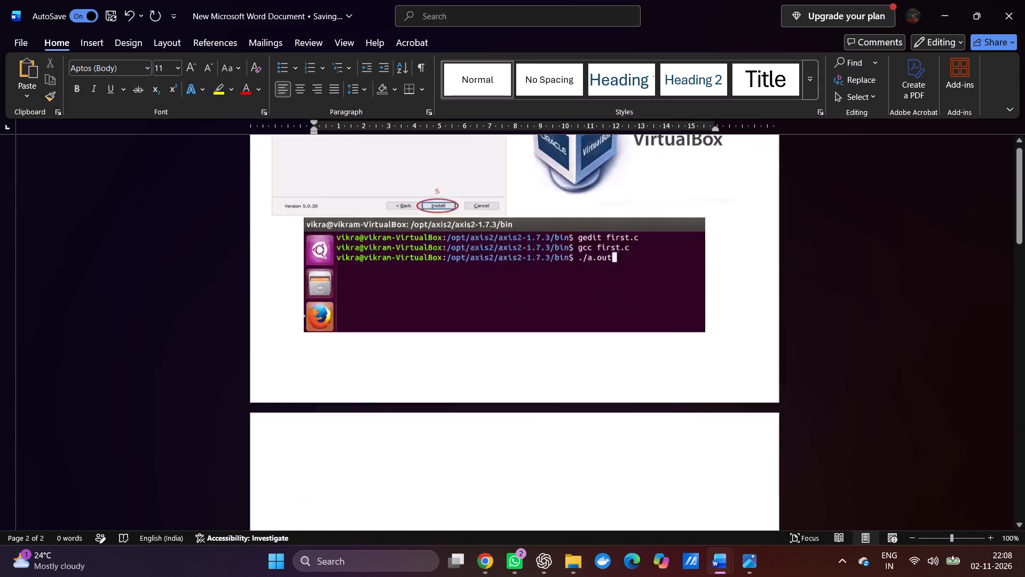
{"action": "scroll", "coordinate": [441, 455], "scroll_direction": "up", "scroll_amount": 5}
{"action": "scroll", "coordinate": [441, 455], "scroll_direction": "down", "scroll_amount": 10}
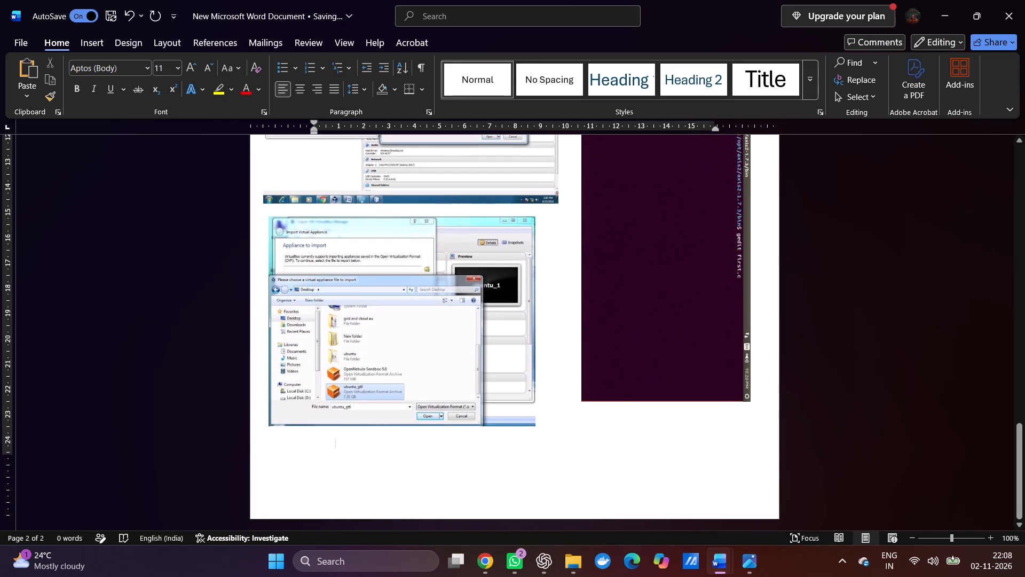
Save the two-page document.
{"action": "key", "text": "ctrl+s"}
{"action": "left_click", "coordinate": [953, 5]}
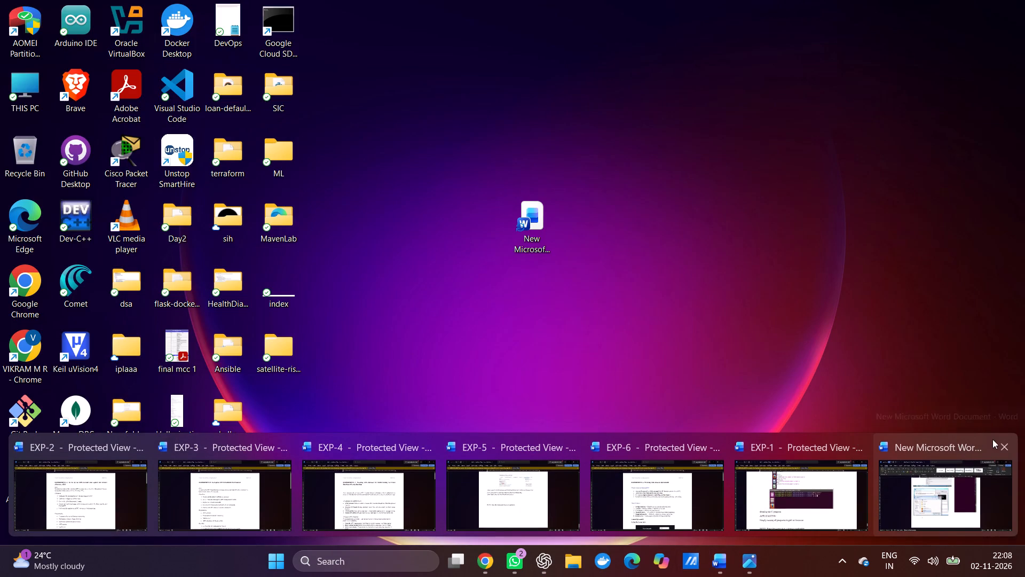
Close the New Microsoft Word Document window and return to the desktop.
{"action": "left_click", "coordinate": [1002, 443]}
{"action": "left_click", "coordinate": [786, 291]}
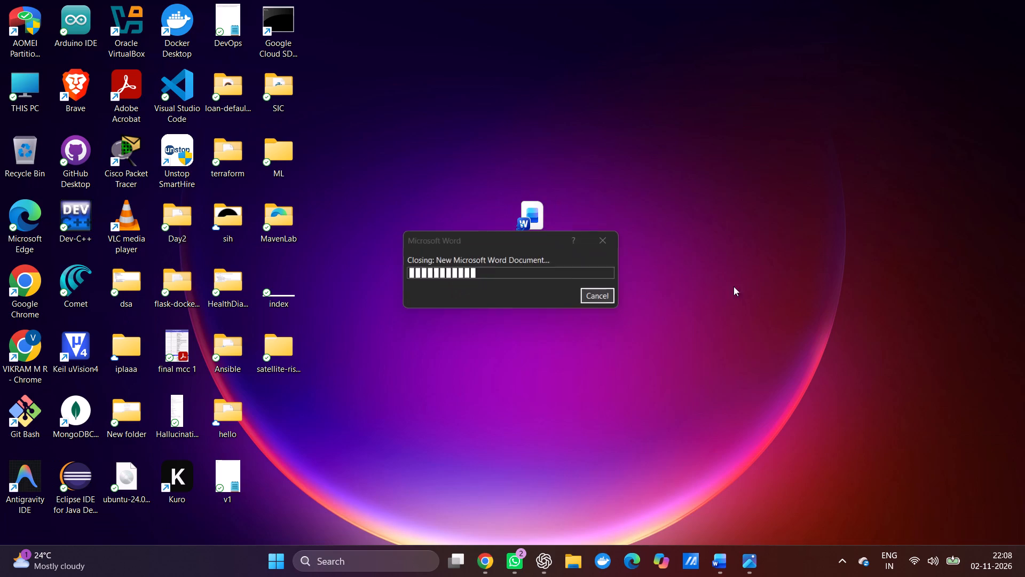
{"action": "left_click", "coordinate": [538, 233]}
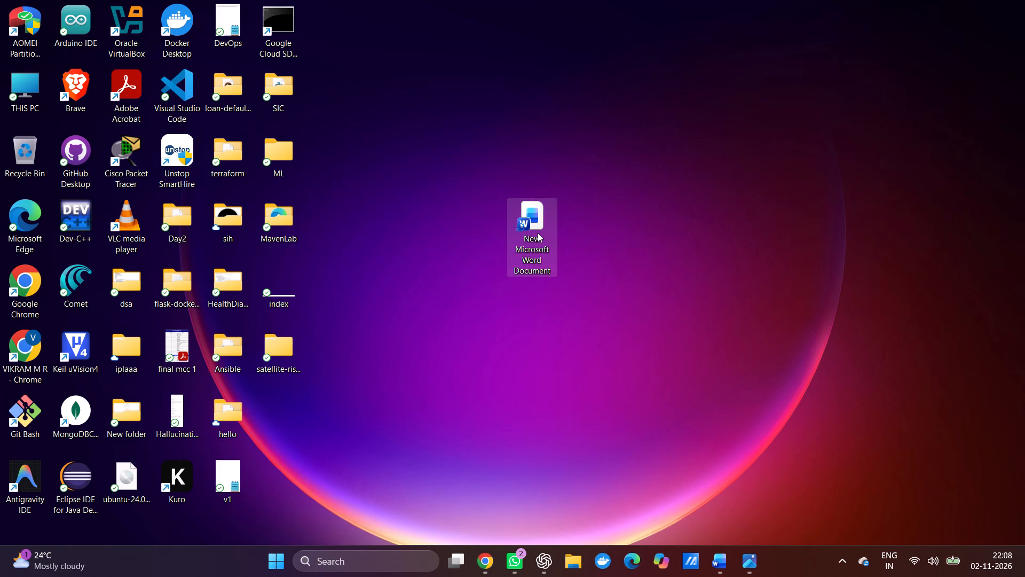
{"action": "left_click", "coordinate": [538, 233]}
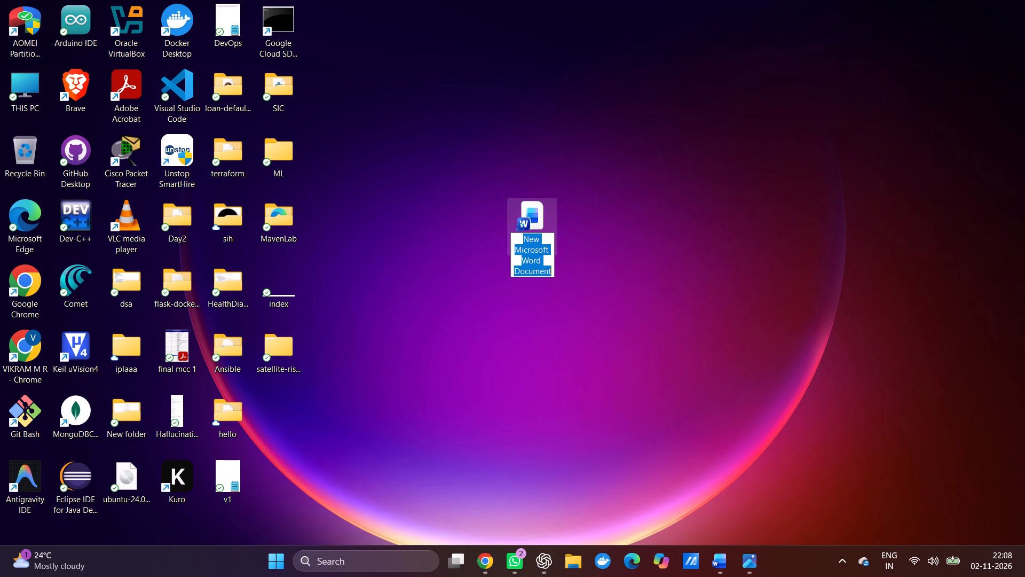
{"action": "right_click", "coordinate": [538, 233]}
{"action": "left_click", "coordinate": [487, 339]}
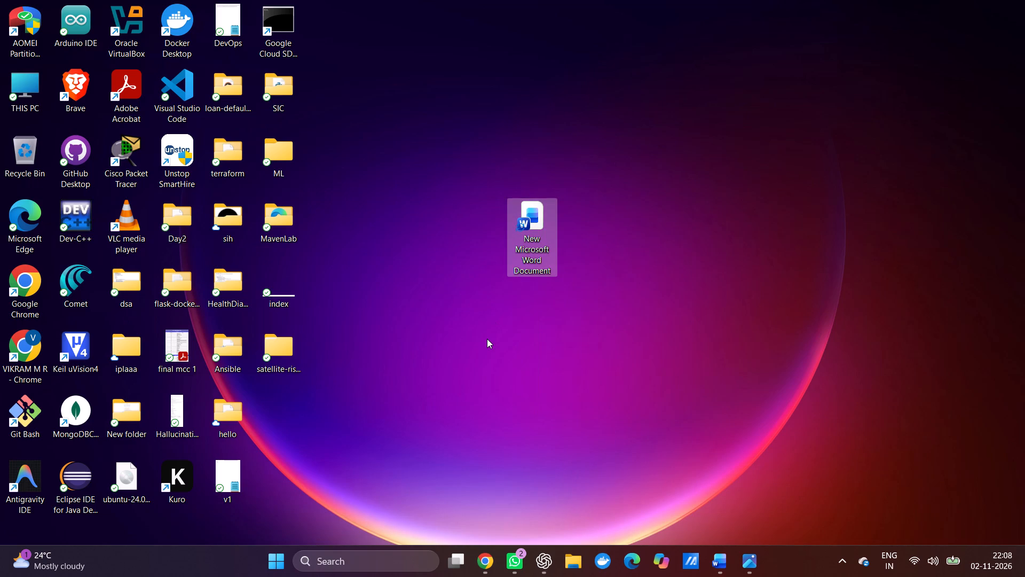
Rename the new Word document on the desktop as EXP-1 Screenshots.
{"action": "right_click", "coordinate": [523, 230]}
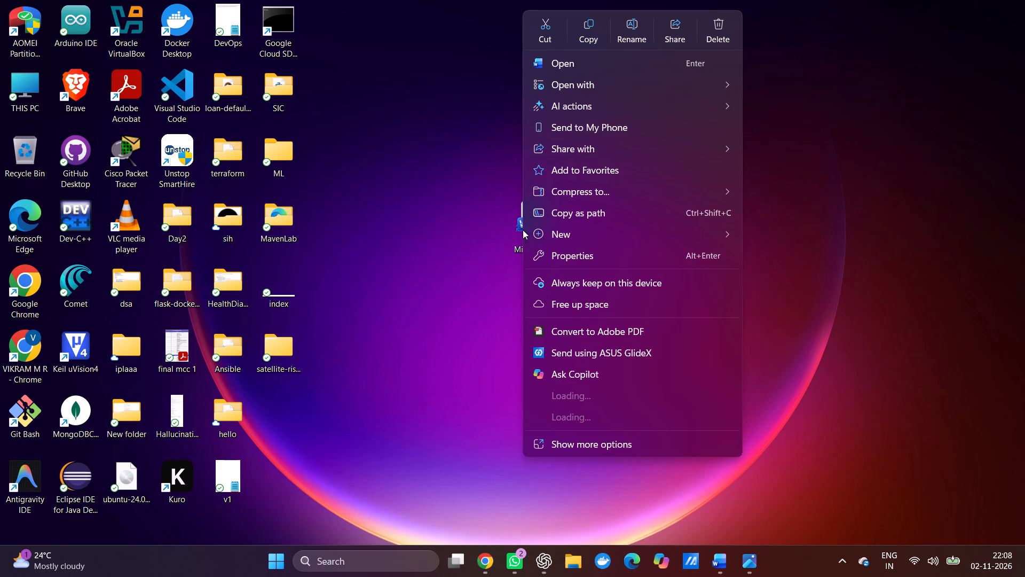
{"action": "left_click", "coordinate": [639, 35]}
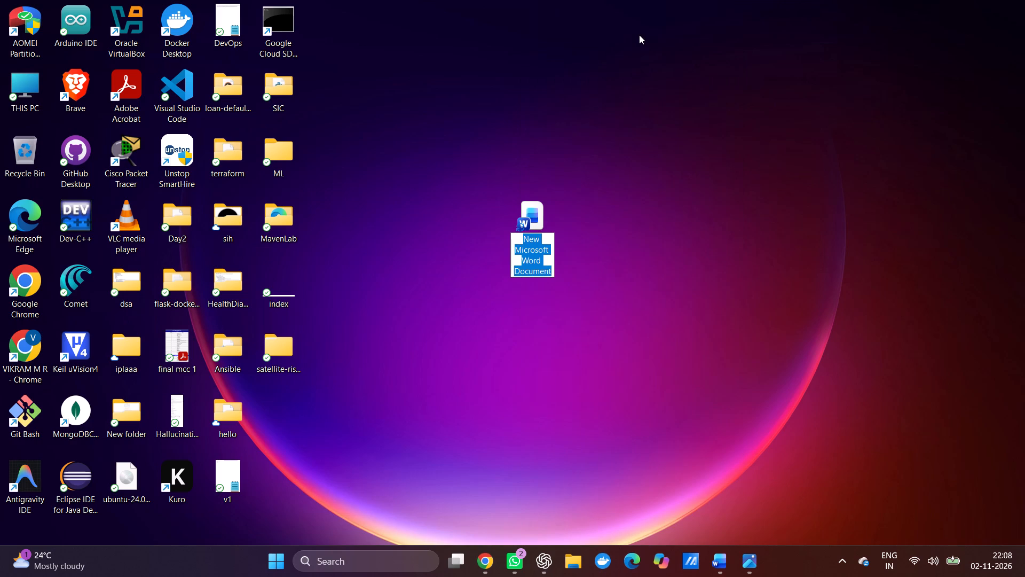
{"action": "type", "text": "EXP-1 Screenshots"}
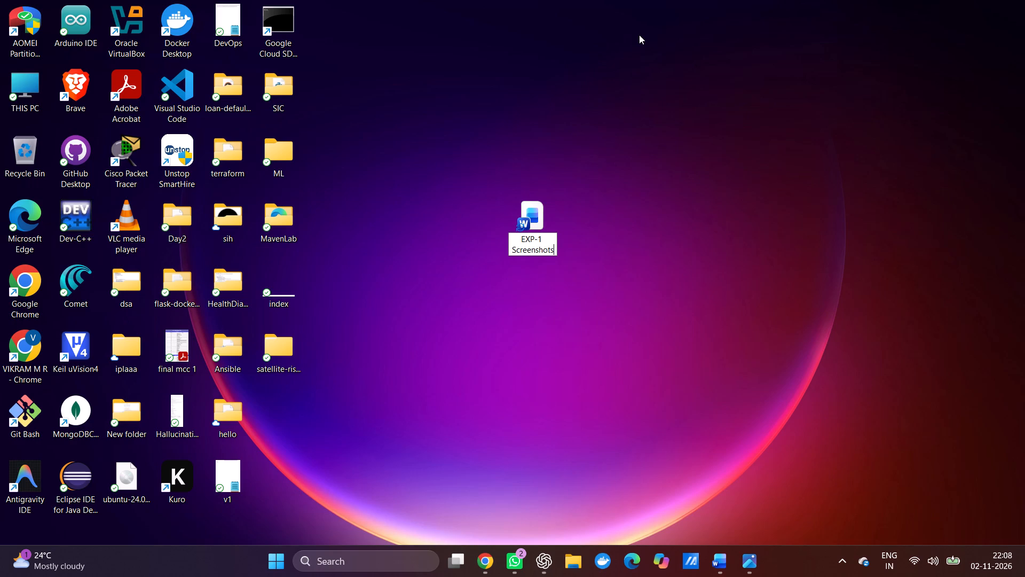
{"action": "double_click", "coordinate": [616, 273]}
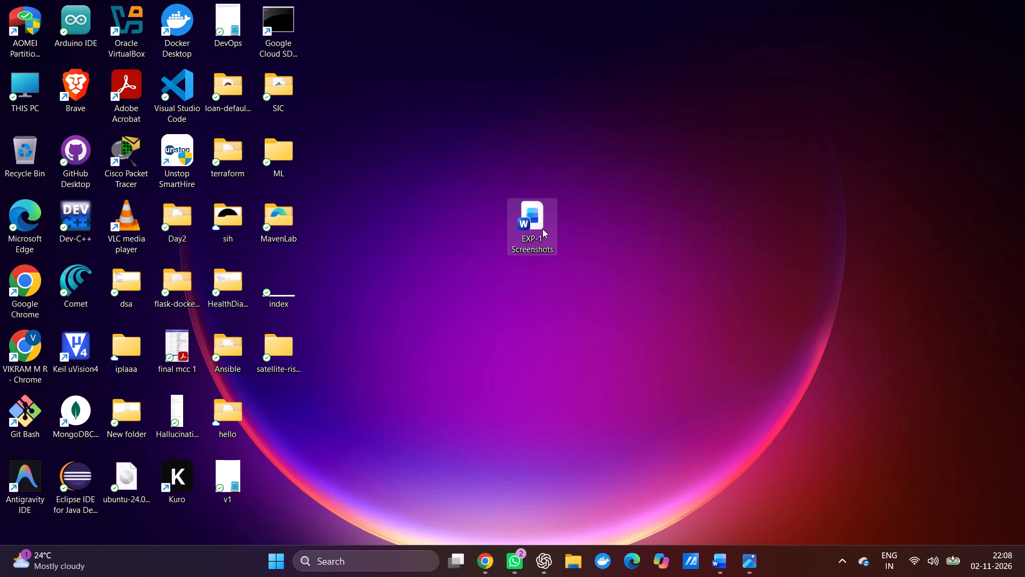
Move the EXP-1 Screenshots file into the desktop icon grid, directly below the satellite folder.
{"action": "left_click_drag", "start_coordinate": [539, 229], "coordinate": [290, 414]}
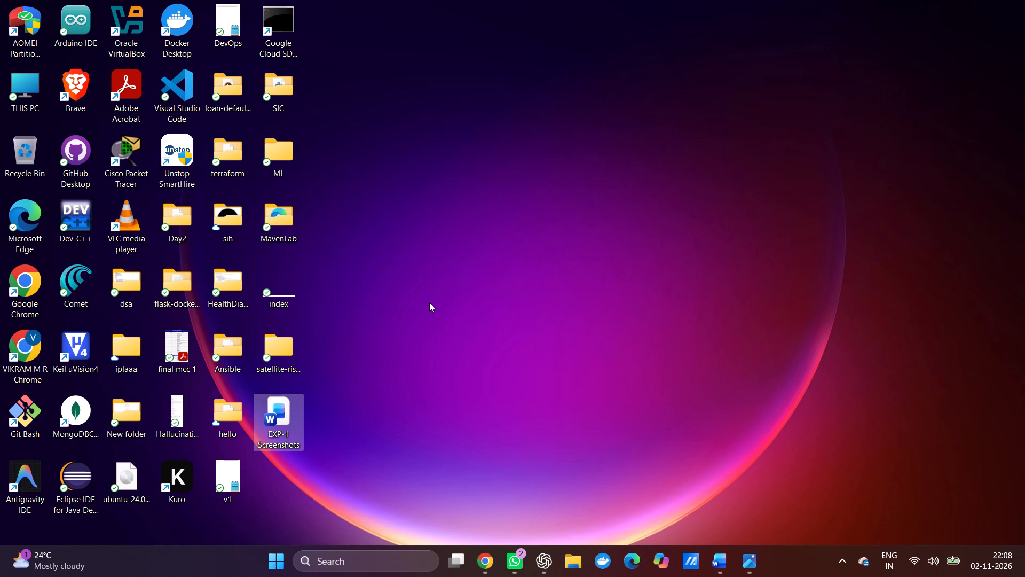
{"action": "left_click", "coordinate": [429, 302]}
Open the EXP-1 Screenshots document and review the picture layout on both of its pages.
{"action": "double_click", "coordinate": [266, 423]}
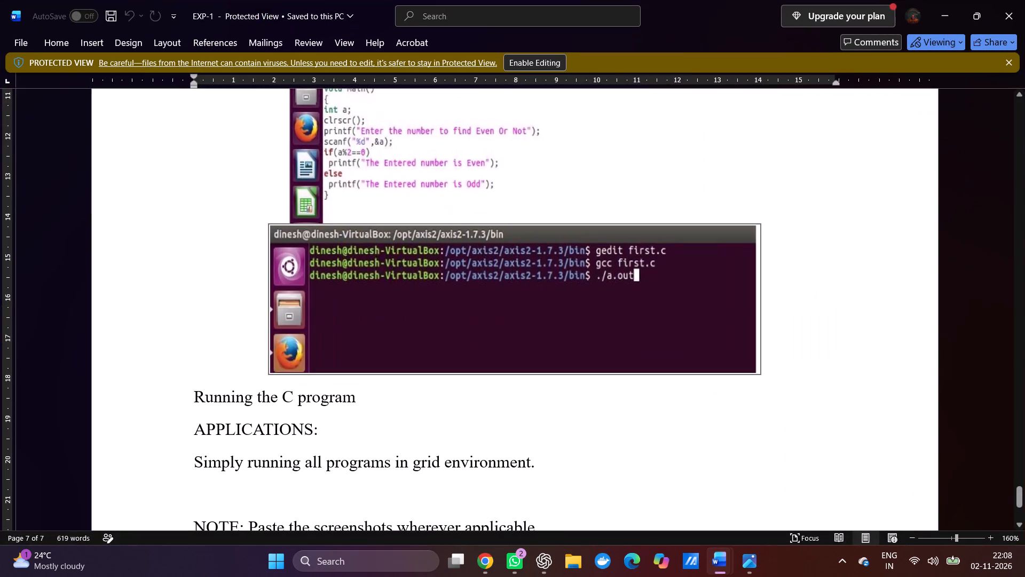
{"action": "scroll", "coordinate": [423, 371], "scroll_direction": "down", "scroll_amount": 7}
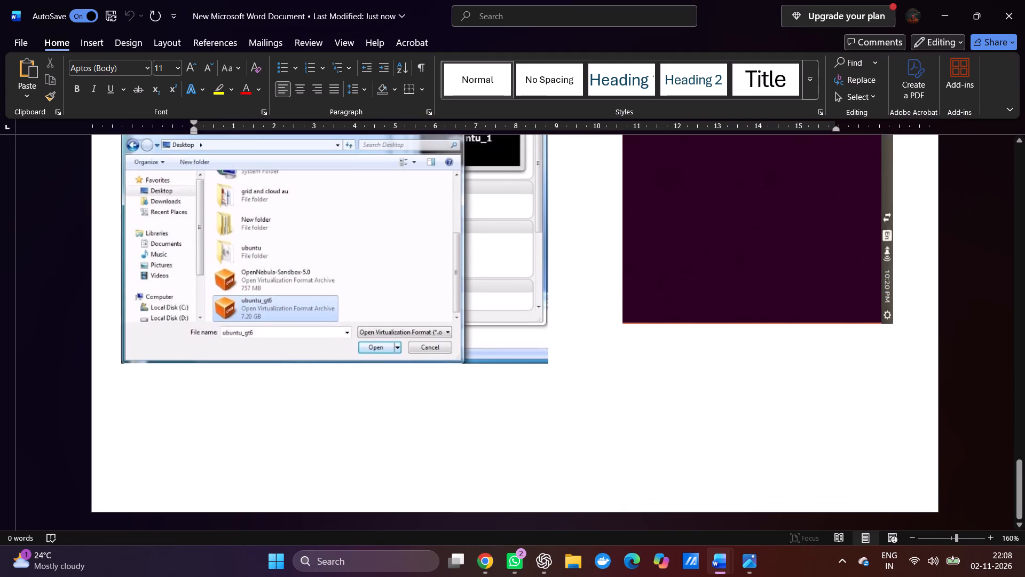
{"action": "scroll", "coordinate": [423, 371], "scroll_direction": "up", "scroll_amount": 2}
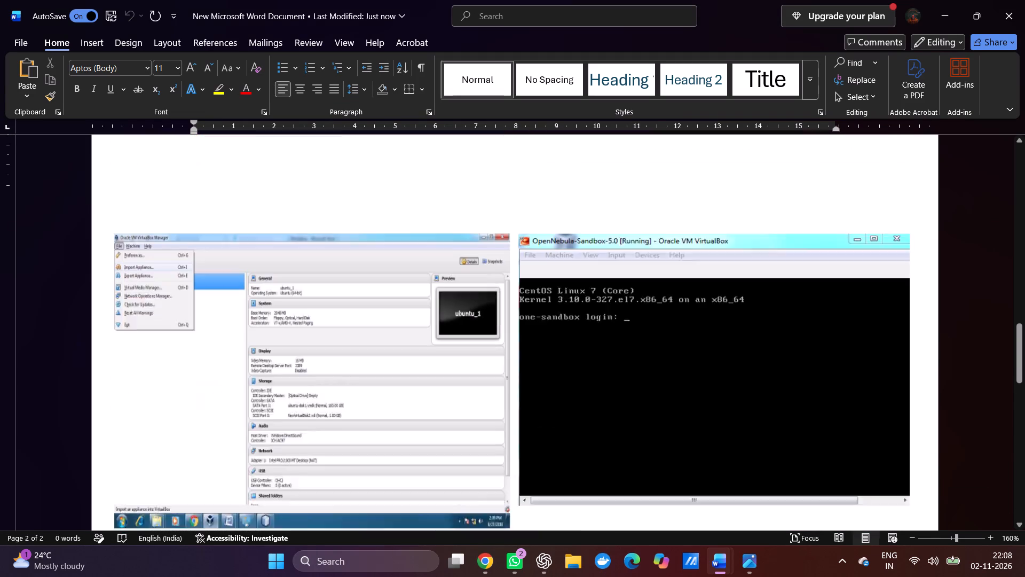
{"action": "scroll", "coordinate": [423, 371], "scroll_direction": "up", "scroll_amount": 4}
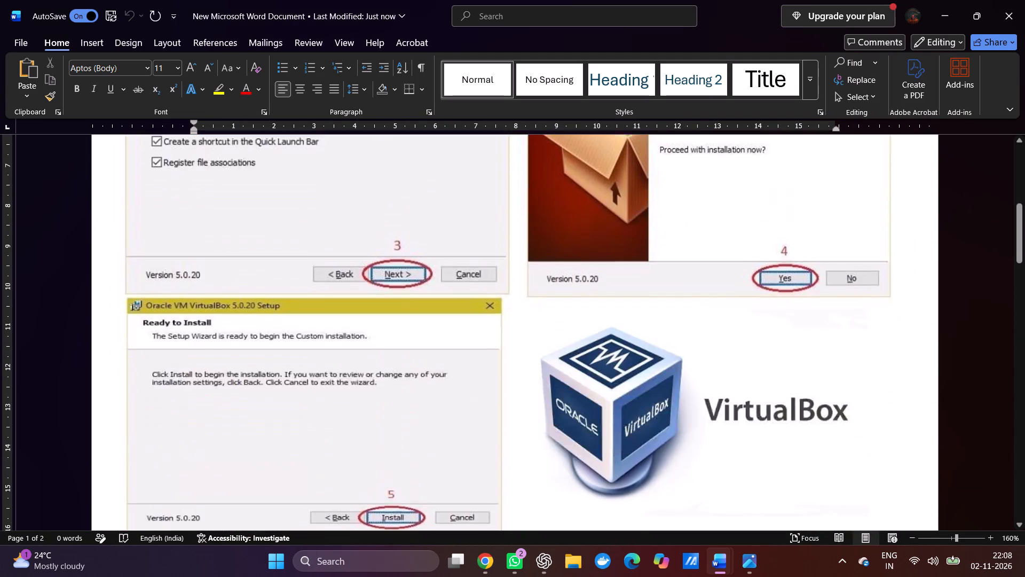
{"action": "scroll", "coordinate": [423, 371], "scroll_direction": "up", "scroll_amount": 6}
{"action": "scroll", "coordinate": [423, 371], "scroll_direction": "down", "scroll_amount": 11}
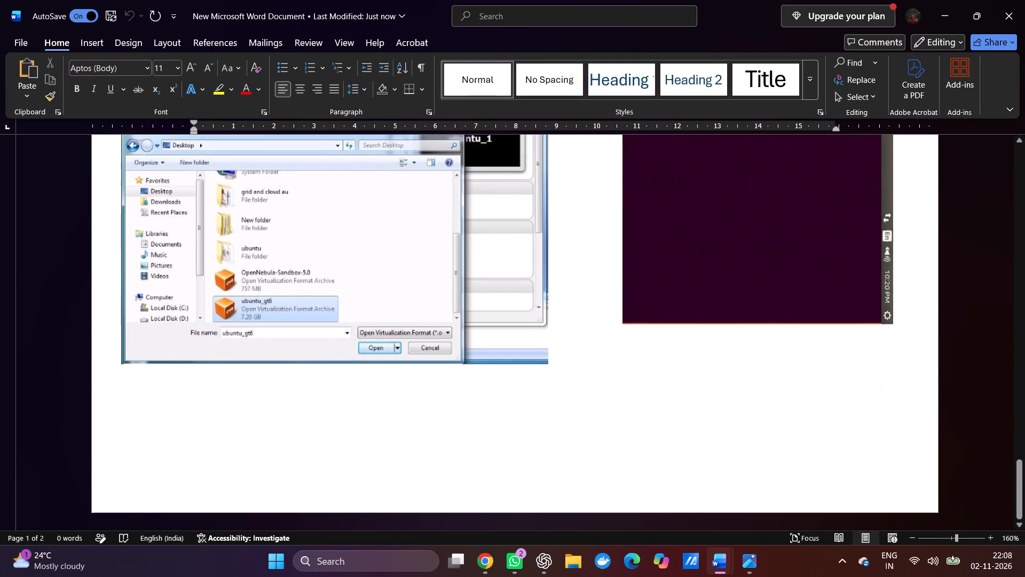
{"action": "scroll", "coordinate": [423, 371], "scroll_direction": "down", "scroll_amount": 6}
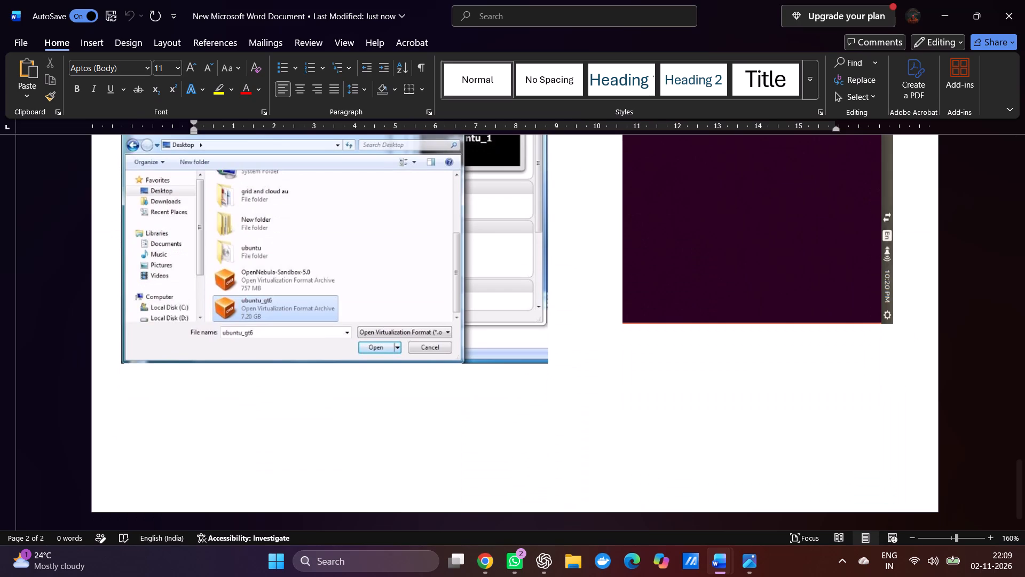
{"action": "scroll", "coordinate": [423, 371], "scroll_direction": "up", "scroll_amount": 2}
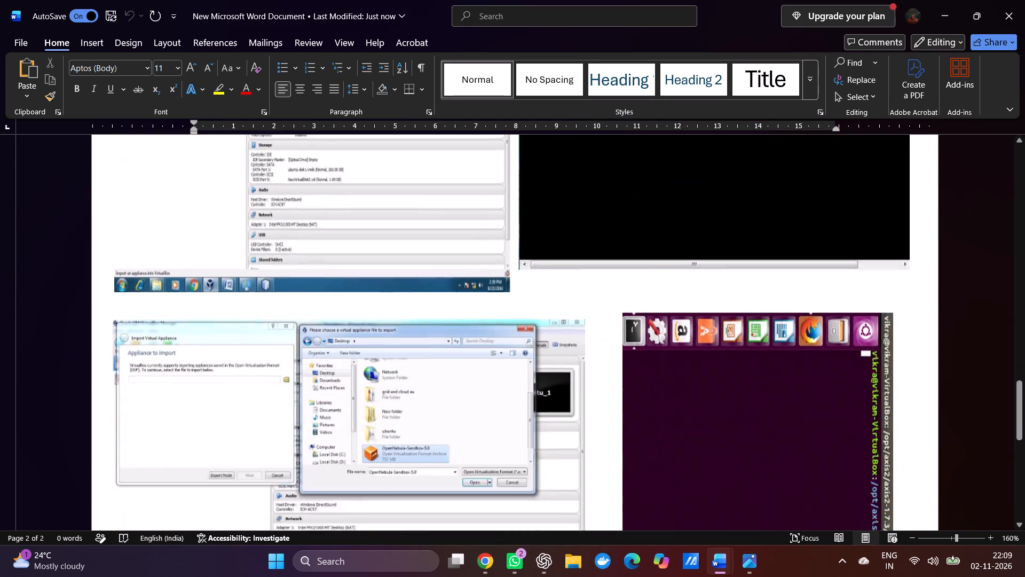
{"action": "scroll", "coordinate": [423, 371], "scroll_direction": "down", "scroll_amount": 1}
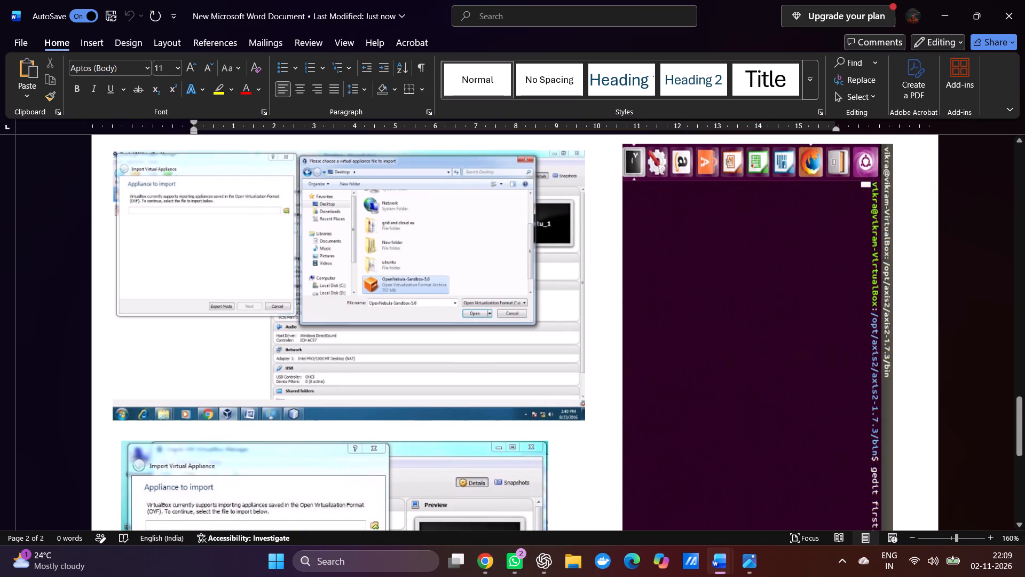
{"action": "left_click", "coordinate": [423, 371]}
{"action": "scroll", "coordinate": [423, 371], "scroll_direction": "down", "scroll_amount": 3}
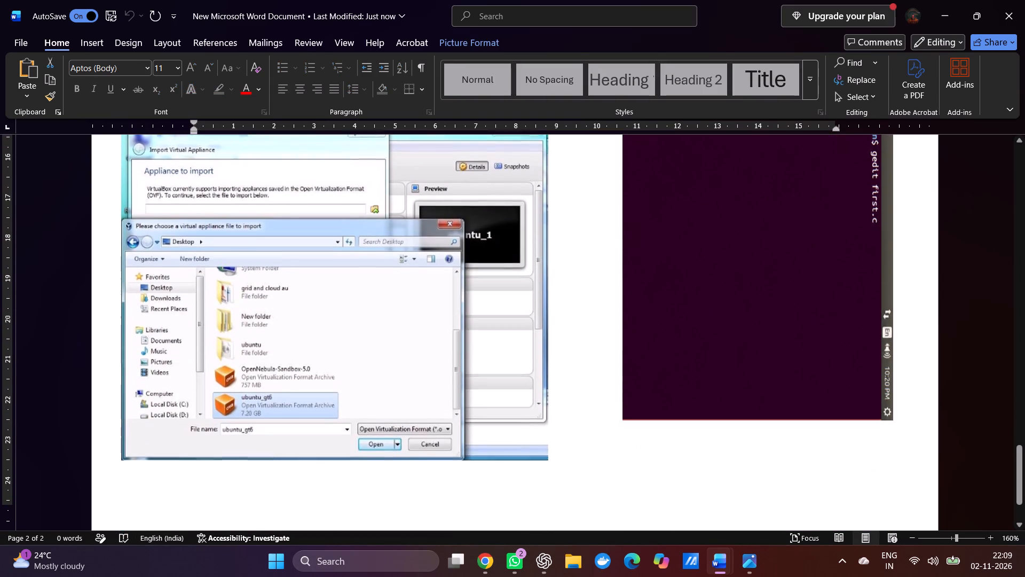
{"action": "left_click", "coordinate": [423, 371]}
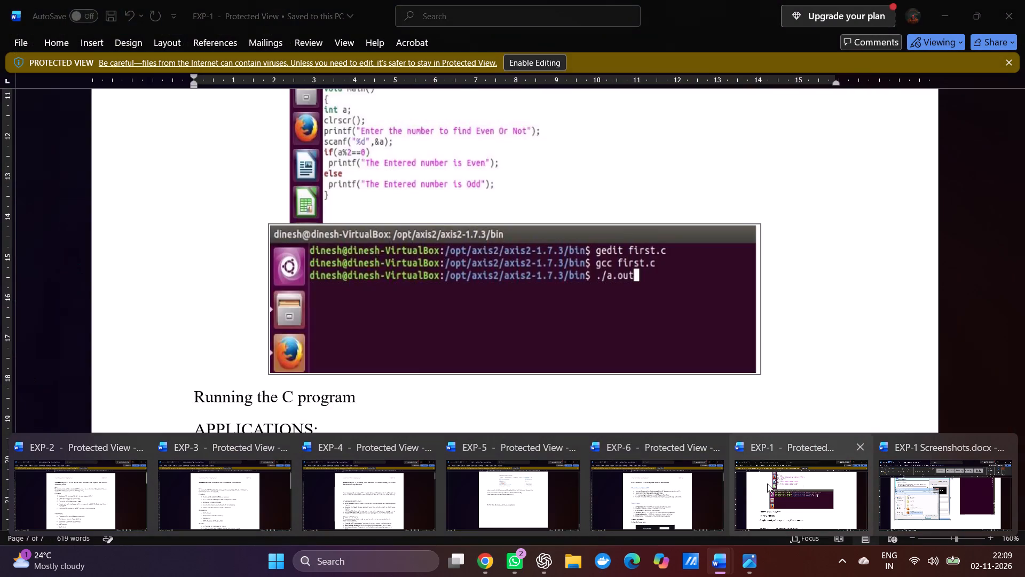
{"action": "left_click", "coordinate": [1007, 300]}
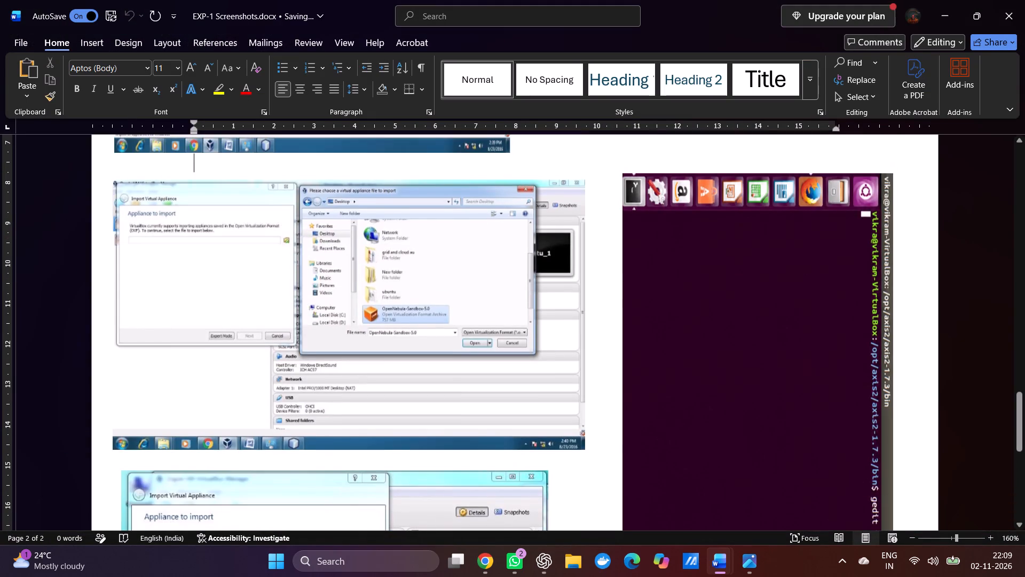
Nudge the ubuntu_gt6 appliance import picture at the bottom of page 2 slightly up and towards the left page edge.
{"action": "scroll", "coordinate": [459, 393], "scroll_direction": "down", "scroll_amount": 4}
{"action": "left_click", "coordinate": [497, 355]}
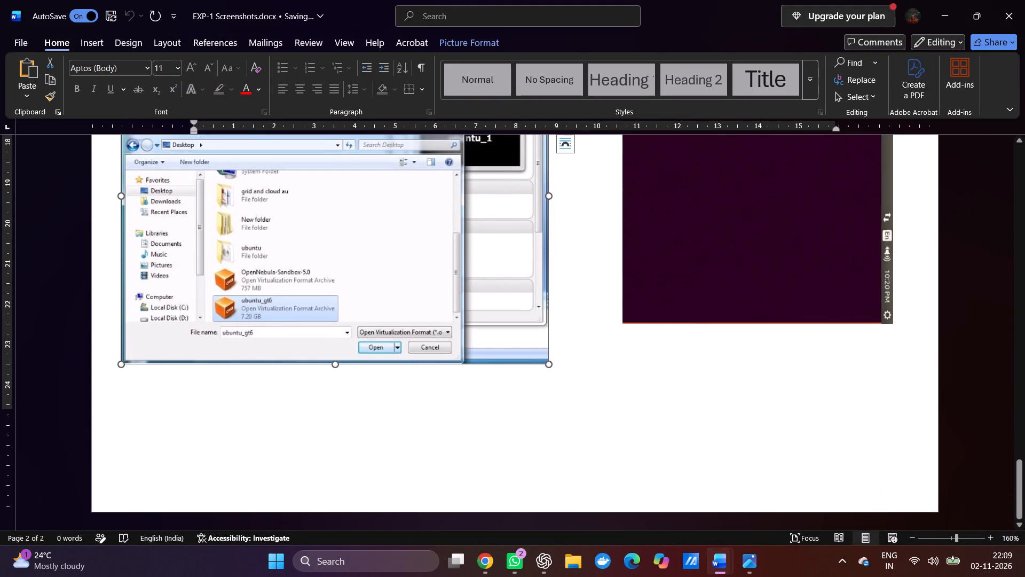
{"action": "left_click_drag", "start_coordinate": [379, 270], "coordinate": [366, 329]}
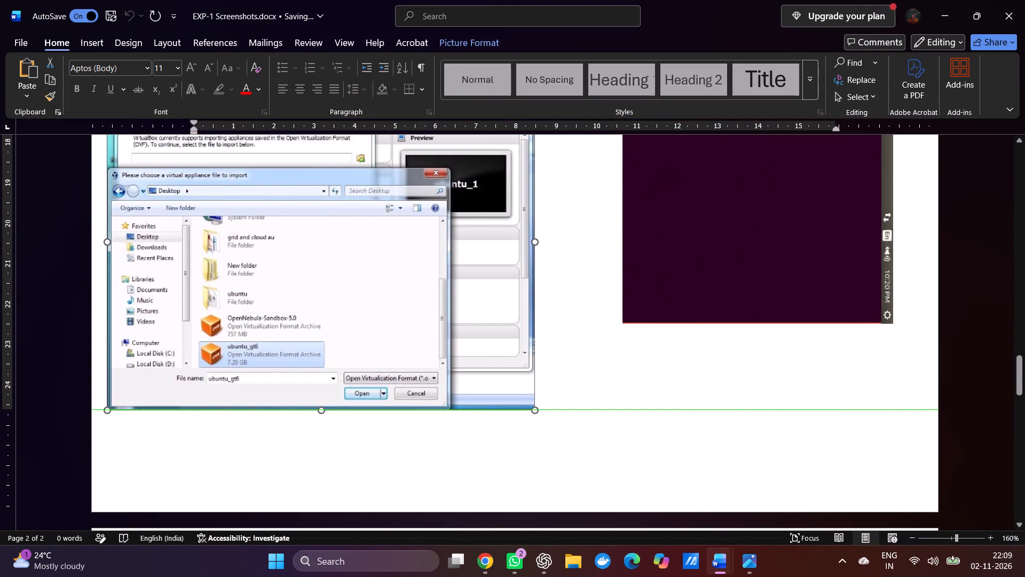
{"action": "left_click_drag", "start_coordinate": [366, 329], "coordinate": [376, 322]}
{"action": "scroll", "coordinate": [376, 322], "scroll_direction": "up", "scroll_amount": 1}
{"action": "left_click_drag", "start_coordinate": [375, 408], "coordinate": [377, 363]}
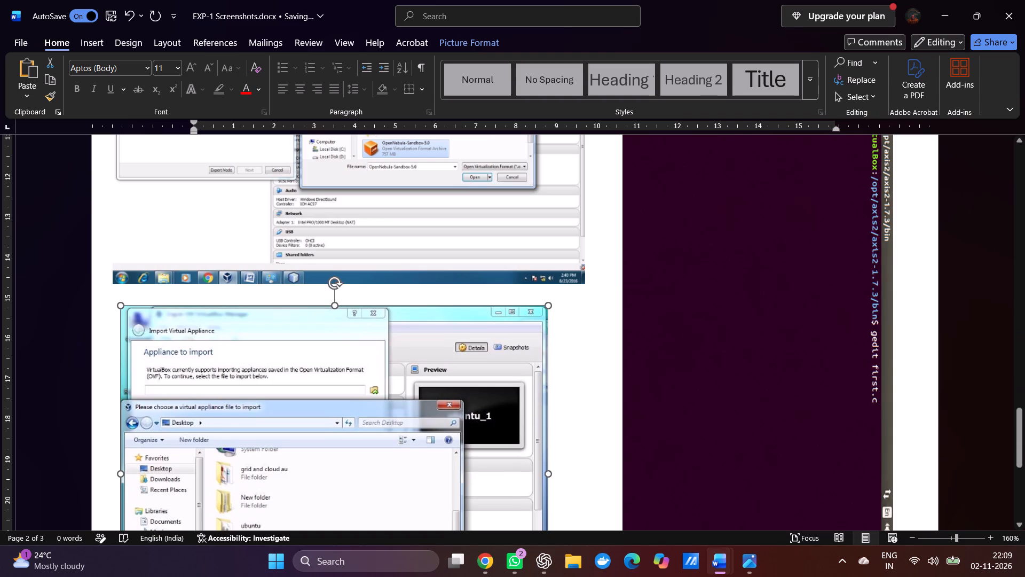
{"action": "left_click_drag", "start_coordinate": [377, 363], "coordinate": [374, 358]}
{"action": "key", "text": "ctrl+s"}
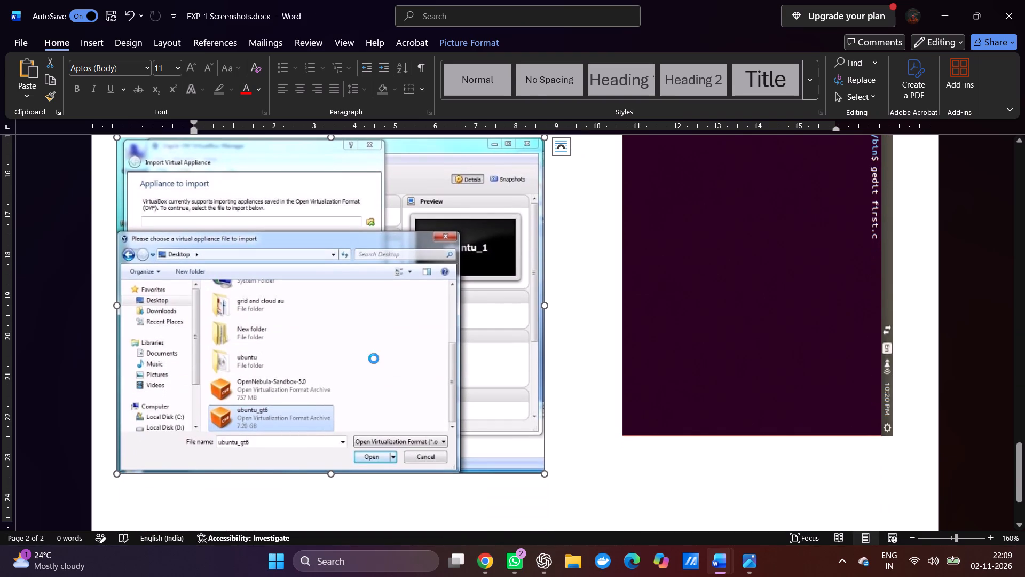
{"action": "left_click", "coordinate": [1024, 1]}
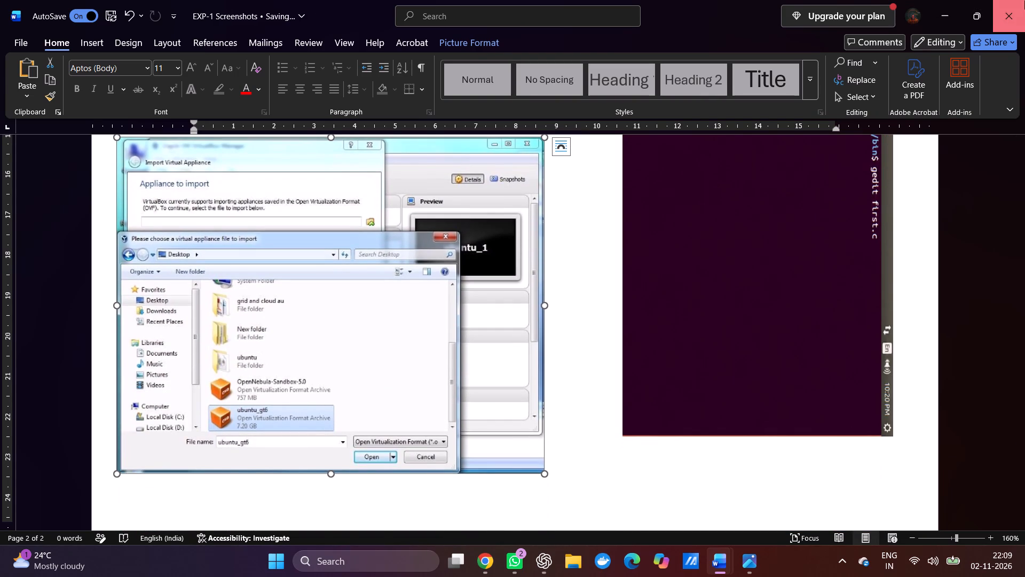